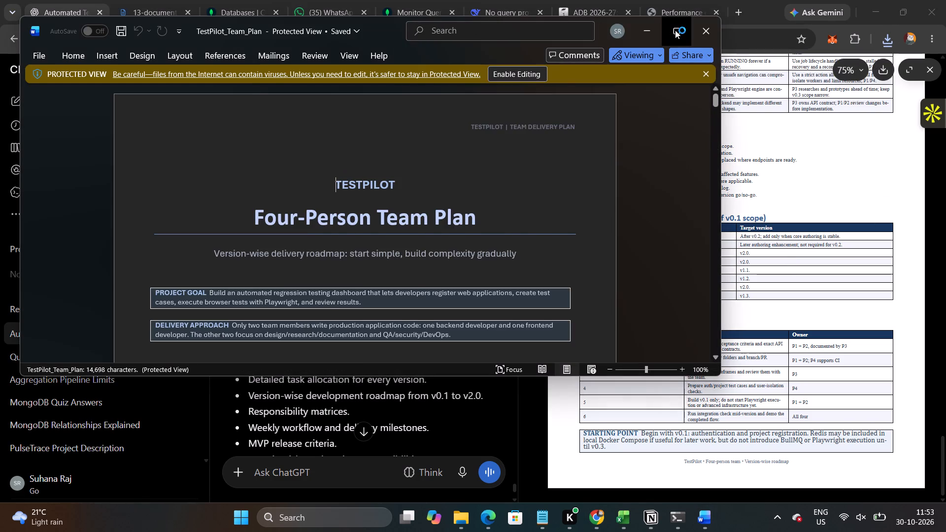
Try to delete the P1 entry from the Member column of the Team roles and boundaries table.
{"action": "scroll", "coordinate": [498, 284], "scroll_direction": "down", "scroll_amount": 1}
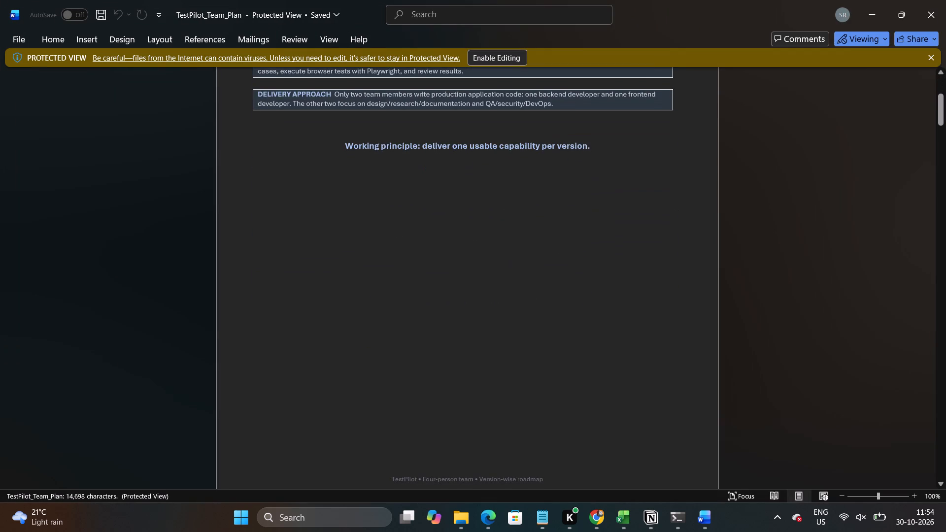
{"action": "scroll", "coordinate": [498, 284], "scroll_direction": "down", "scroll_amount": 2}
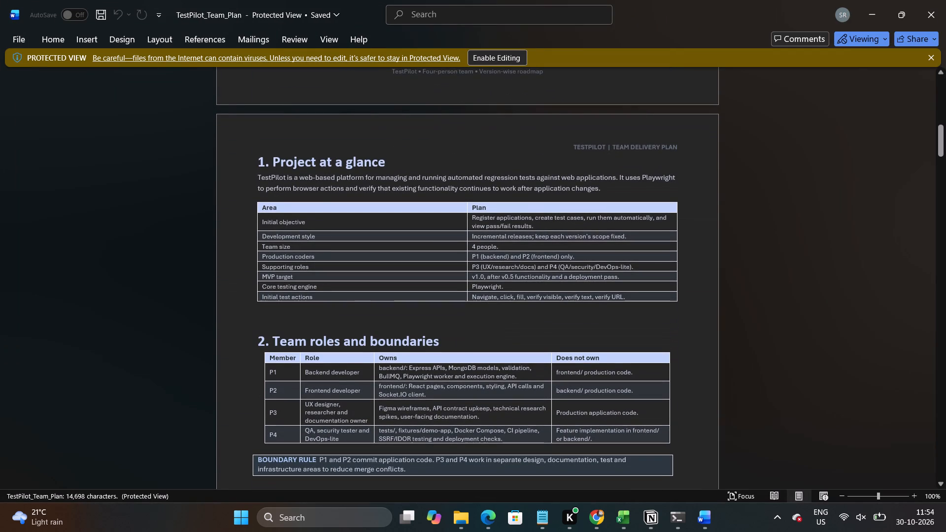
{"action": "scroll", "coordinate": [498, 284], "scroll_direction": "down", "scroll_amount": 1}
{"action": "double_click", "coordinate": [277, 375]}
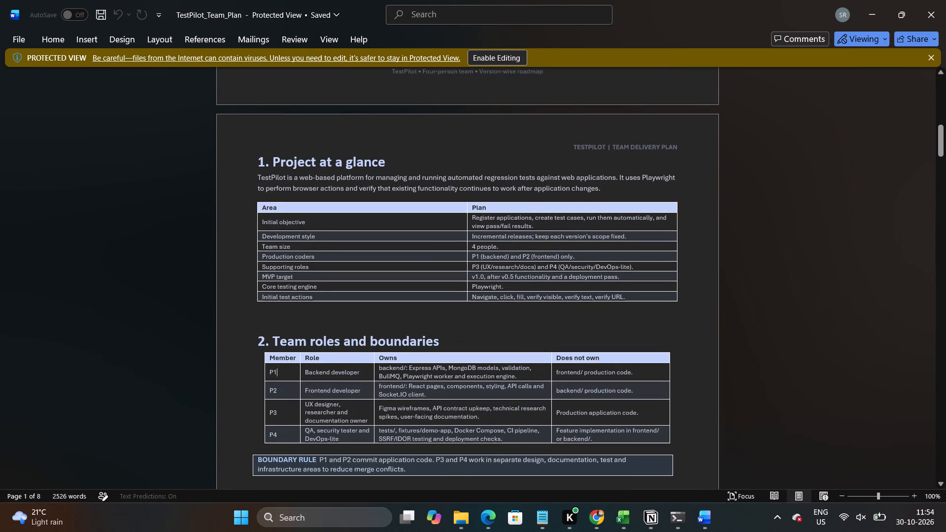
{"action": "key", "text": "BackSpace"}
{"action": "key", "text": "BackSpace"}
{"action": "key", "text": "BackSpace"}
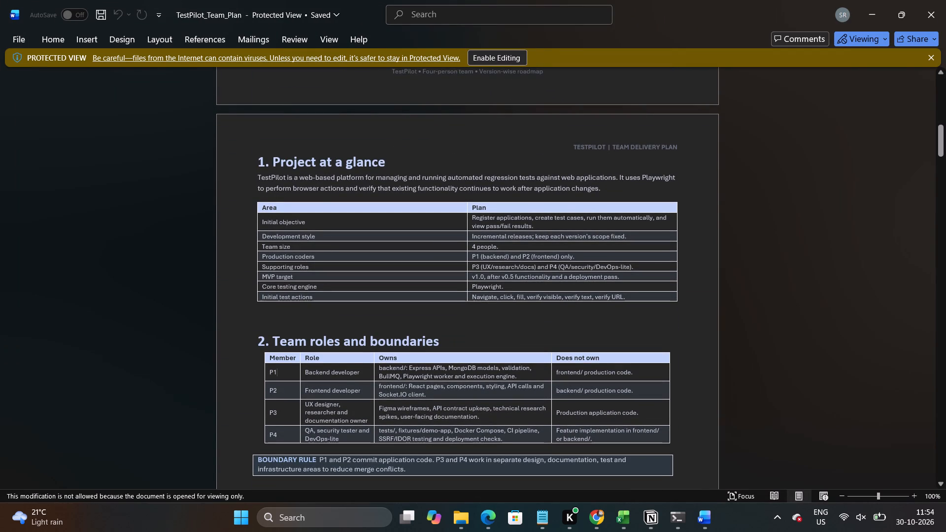
Enable editing for the protected TestPilot team plan document.
{"action": "left_click", "coordinate": [496, 54]}
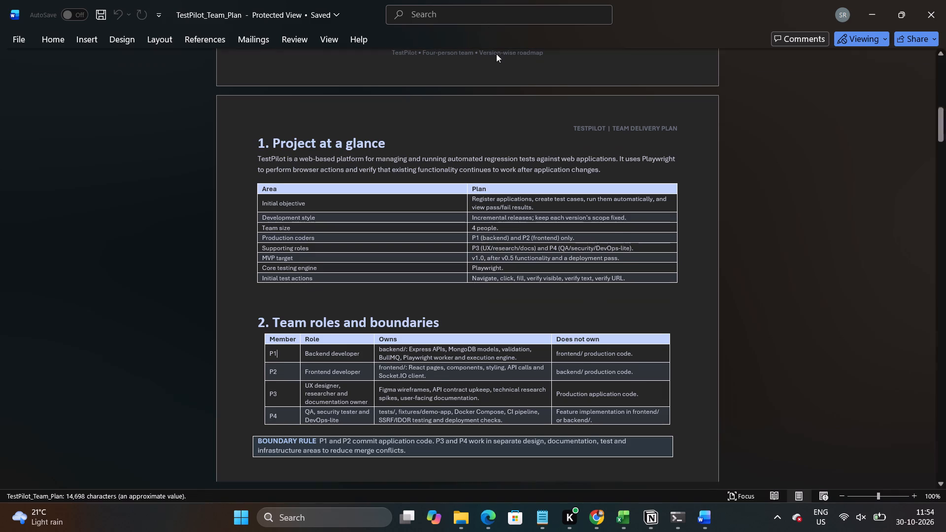
In the Team roles and boundaries table, replace member P1 with Suhana and member P2 with Sakshi.
{"action": "scroll", "coordinate": [476, 211], "scroll_direction": "down", "scroll_amount": 2}
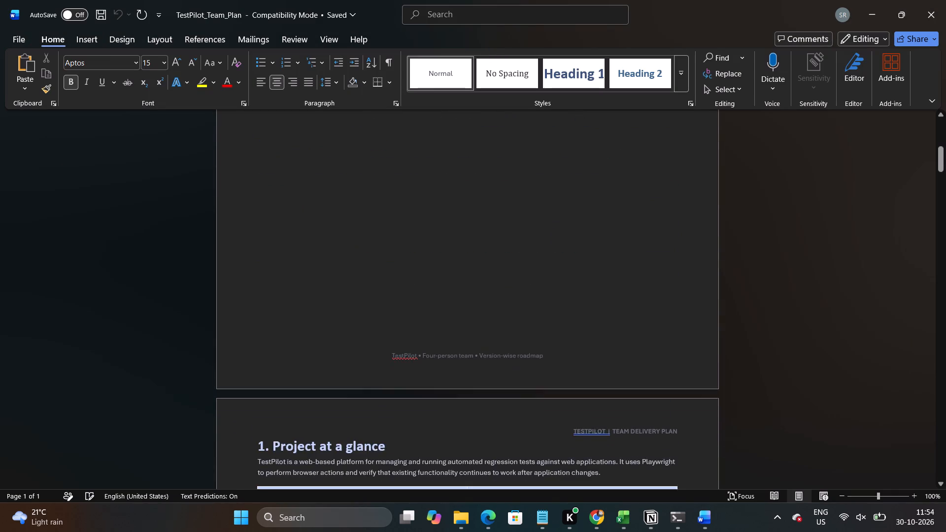
{"action": "scroll", "coordinate": [476, 211], "scroll_direction": "down", "scroll_amount": 2}
{"action": "scroll", "coordinate": [476, 211], "scroll_direction": "up", "scroll_amount": 1}
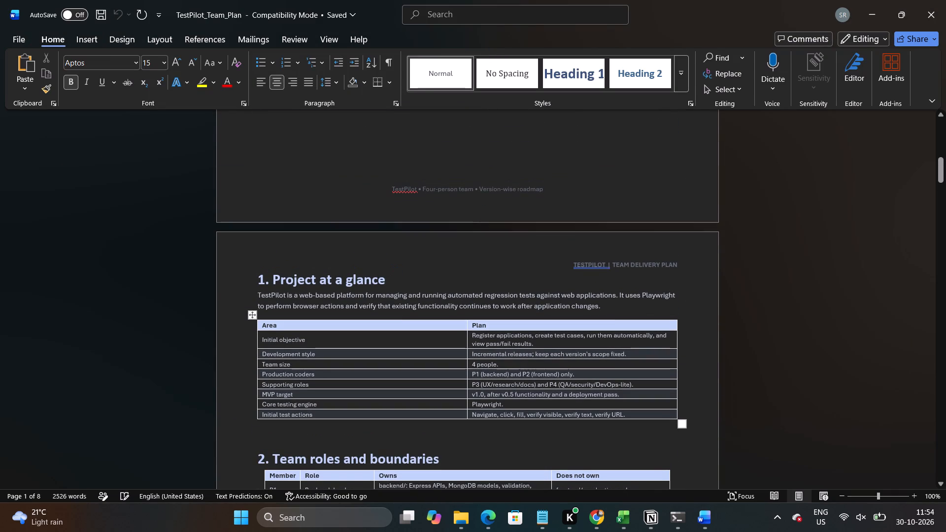
{"action": "scroll", "coordinate": [292, 350], "scroll_direction": "down", "scroll_amount": 1}
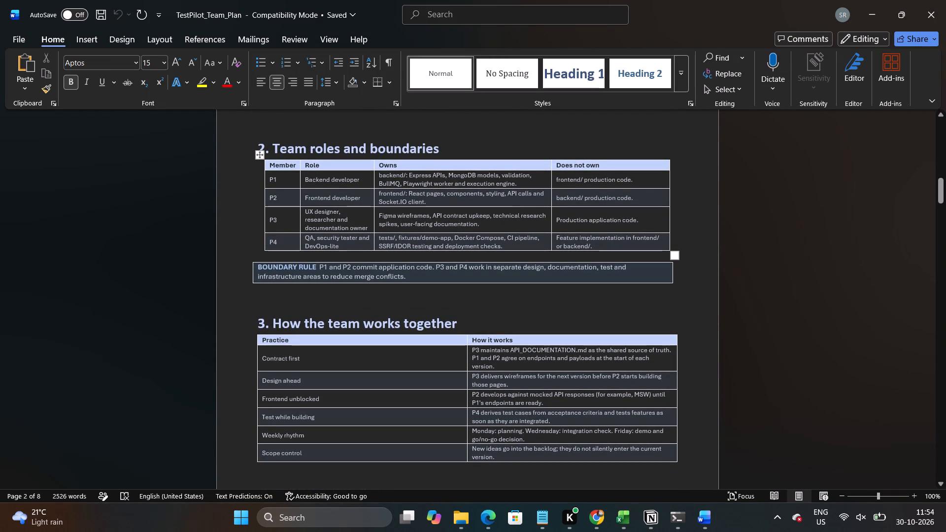
{"action": "double_click", "coordinate": [281, 182]}
{"action": "key", "text": "BackSpace"}
{"action": "key", "text": "BackSpace"}
{"action": "type", "text": "Suhana"}
{"action": "key", "text": "Down"}
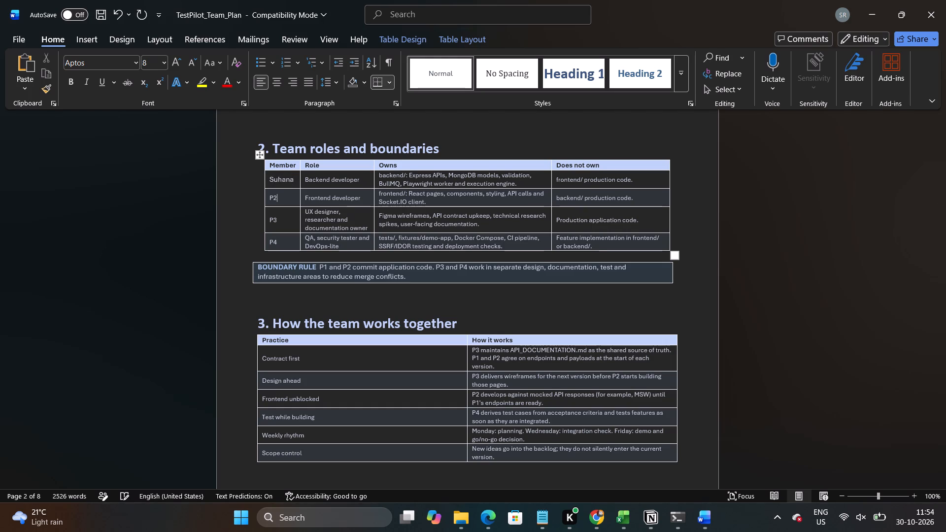
{"action": "key", "text": "BackSpace"}
{"action": "key", "text": "BackSpace"}
{"action": "type", "text": "Sakshi"}
{"action": "key", "text": "Down"}
Replace member P3 with Shweta and member P4 with Vartika in the same table, leaving no extra line in the cells.
{"action": "key", "text": "BackSpace"}
{"action": "key", "text": "BackSpace"}
{"action": "type", "text": "Shweta"}
{"action": "key", "text": "Return"}
{"action": "key", "text": "Down"}
{"action": "key", "text": "Up"}
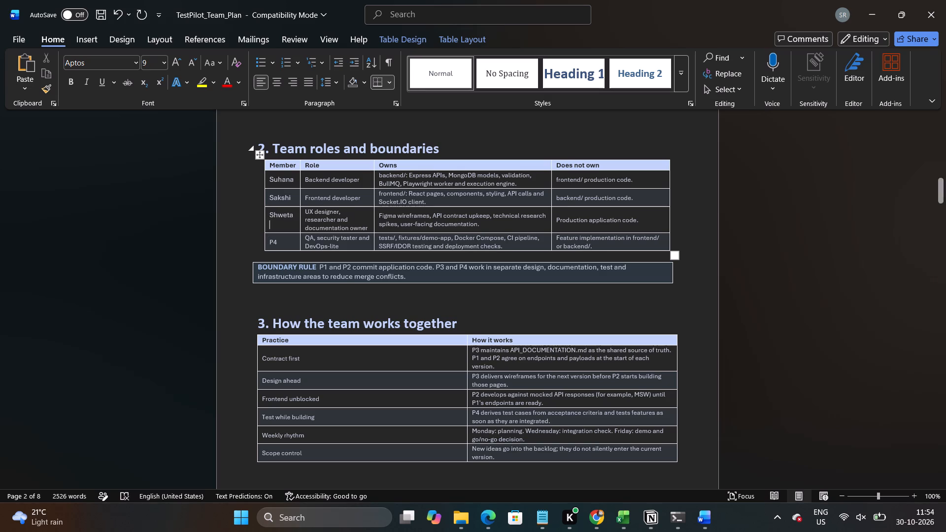
{"action": "key", "text": "BackSpace"}
{"action": "key", "text": "Down"}
{"action": "key", "text": "BackSpace"}
{"action": "key", "text": "BackSpace"}
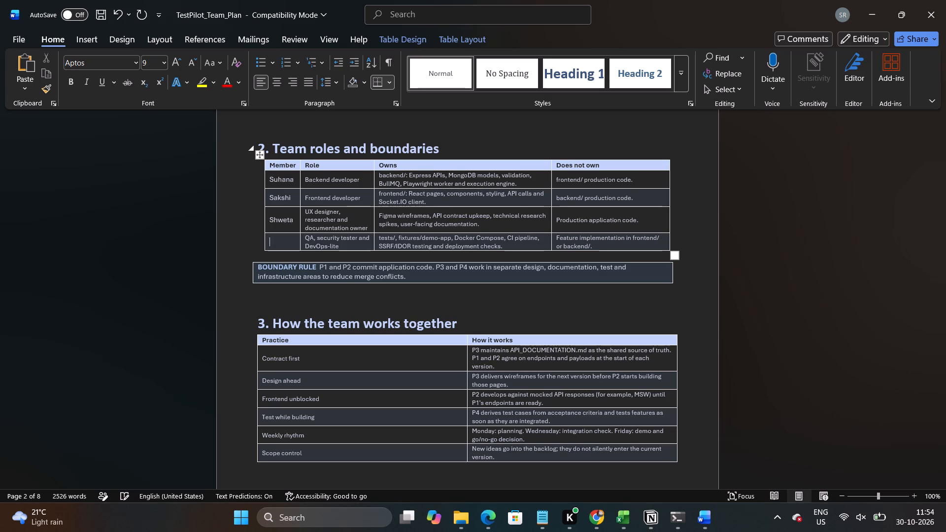
{"action": "type", "text": "Vartika"}
Add the prefix "P1:" directly before Suhana in the Member column of the Team roles and boundaries table.
{"action": "scroll", "coordinate": [315, 297], "scroll_direction": "down", "scroll_amount": 1}
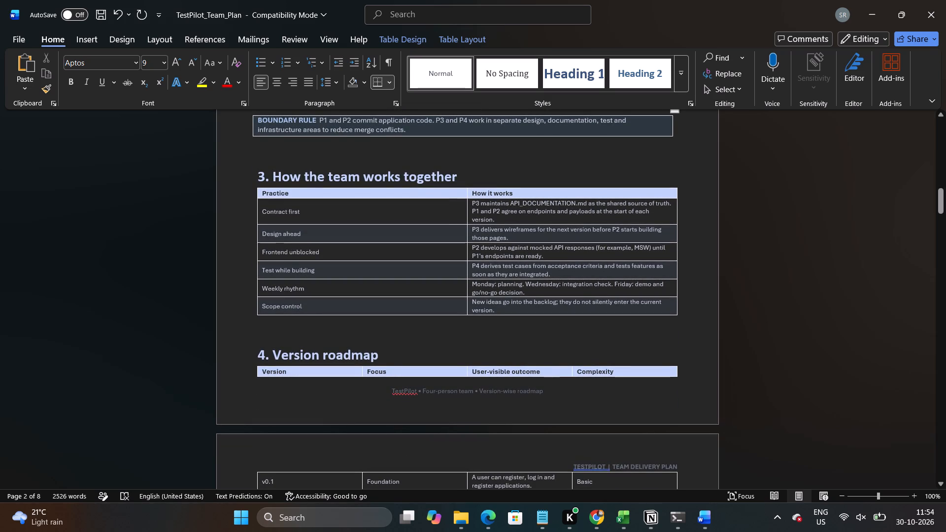
{"action": "left_click", "coordinate": [706, 366]}
{"action": "scroll", "coordinate": [706, 366], "scroll_direction": "up", "scroll_amount": 1}
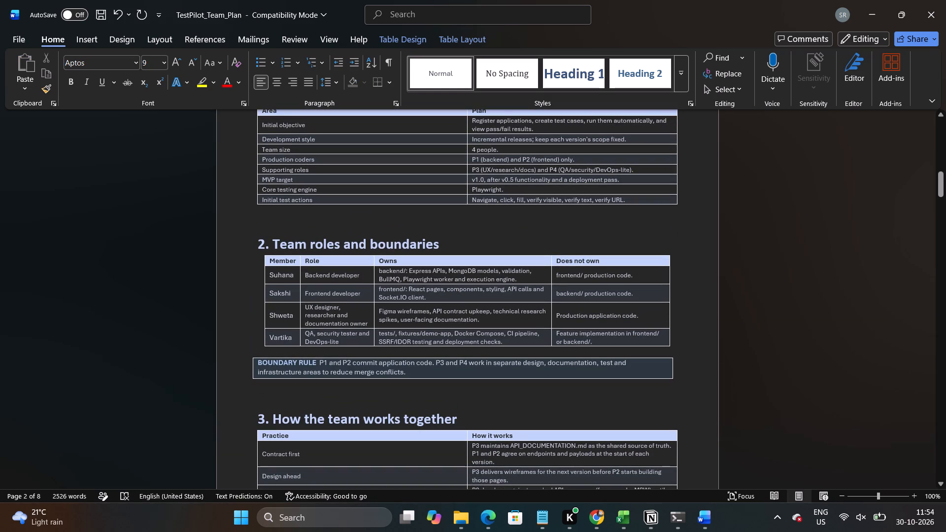
{"action": "left_click", "coordinate": [295, 276]}
{"action": "left_click", "coordinate": [270, 274]}
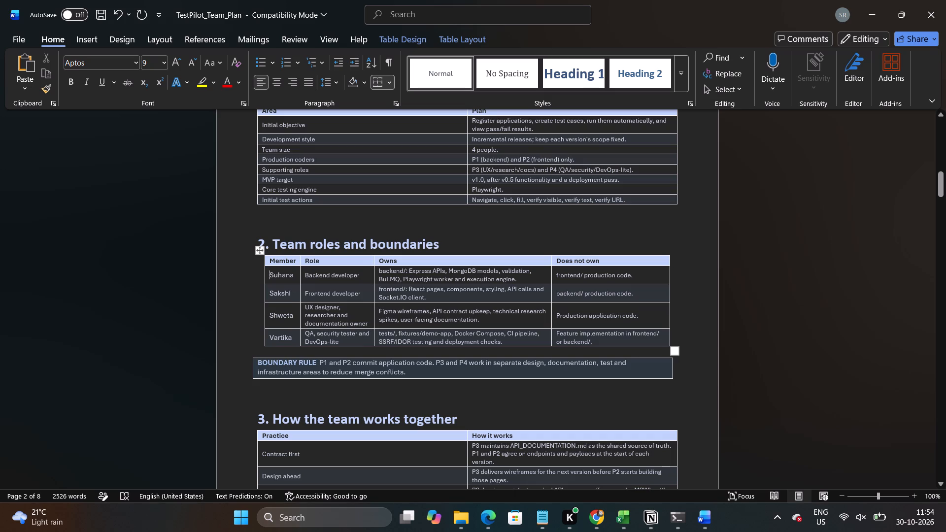
{"action": "type", "text": "P1:"}
{"action": "key", "text": "space"}
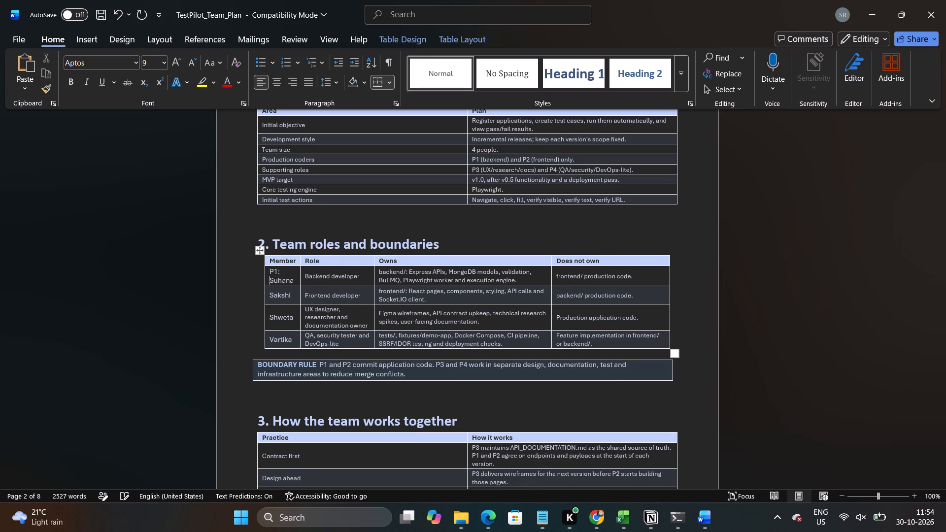
{"action": "key", "text": "BackSpace"}
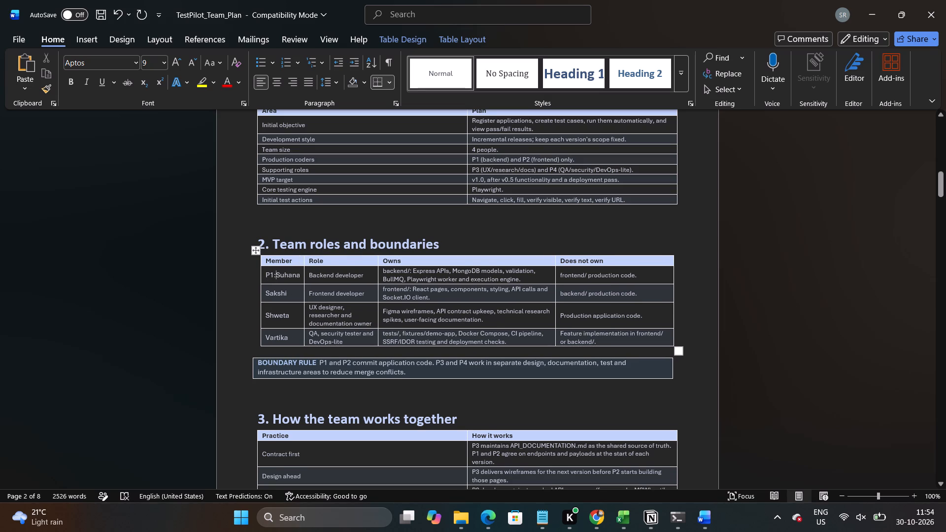
Widen the Member column of the Team roles and boundaries table so the prefixed names fit comfortably.
{"action": "left_click_drag", "start_coordinate": [303, 263], "coordinate": [317, 261]}
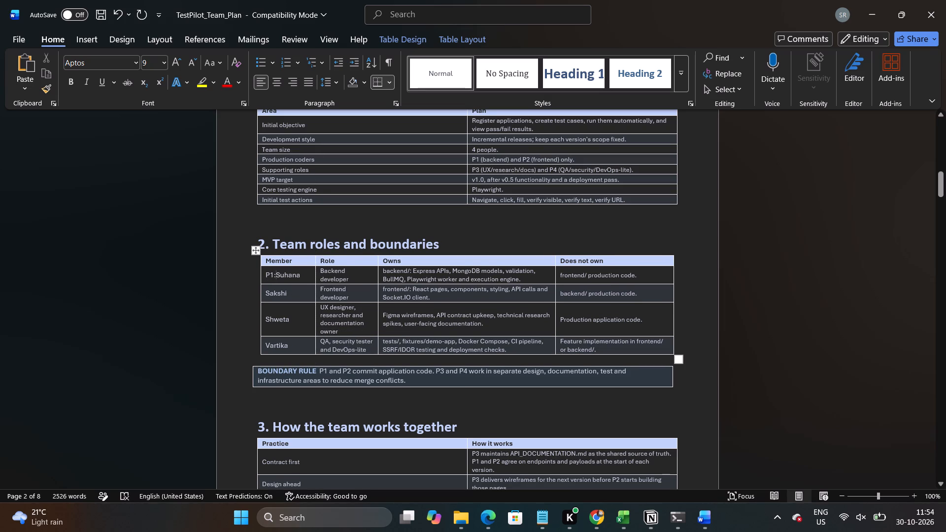
Add the prefix "P2: " before Sakshi and insert a space between "P1:" and Suhana in the Member column.
{"action": "left_click", "coordinate": [268, 294]}
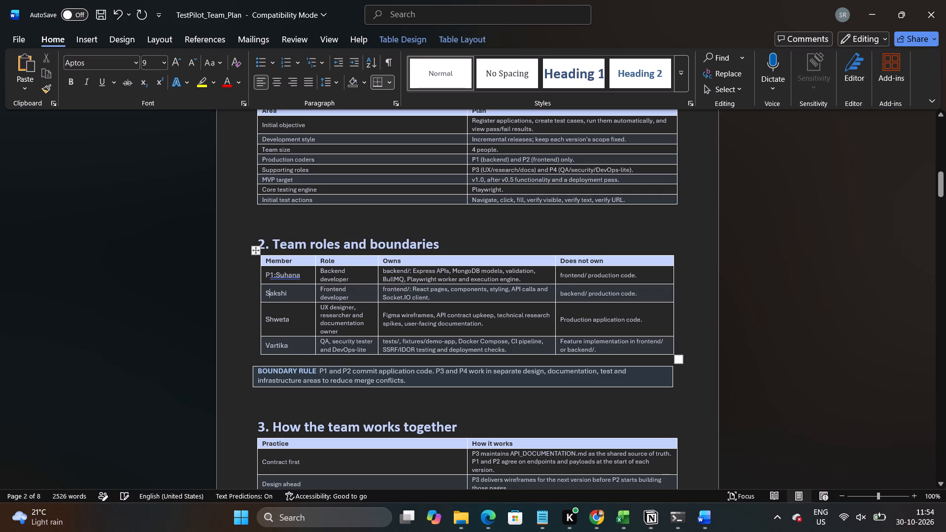
{"action": "left_click", "coordinate": [267, 294]}
{"action": "type", "text": "P2:"}
{"action": "key", "text": "space"}
{"action": "left_click", "coordinate": [276, 277]}
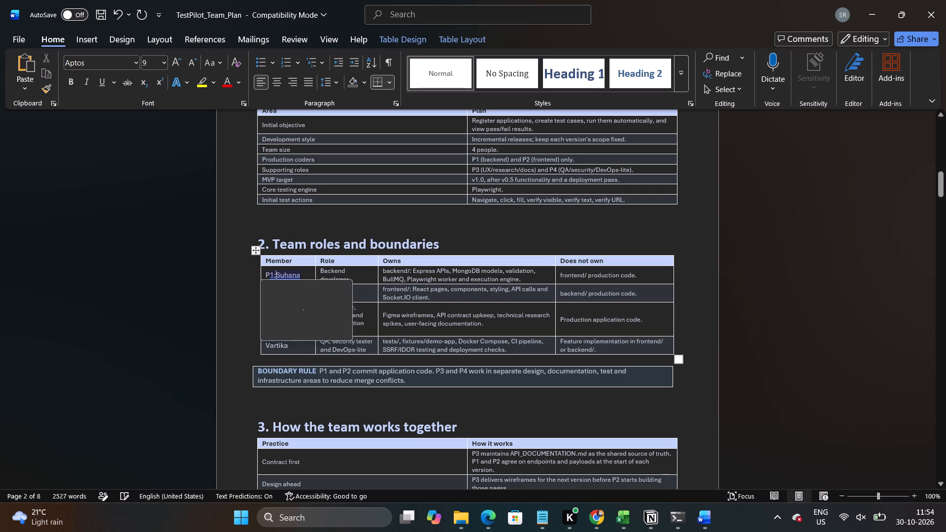
{"action": "key", "text": "space"}
Add the prefixes "P3: " before Shweta and "P4: " before Vartika in the Member column.
{"action": "left_click", "coordinate": [266, 321]}
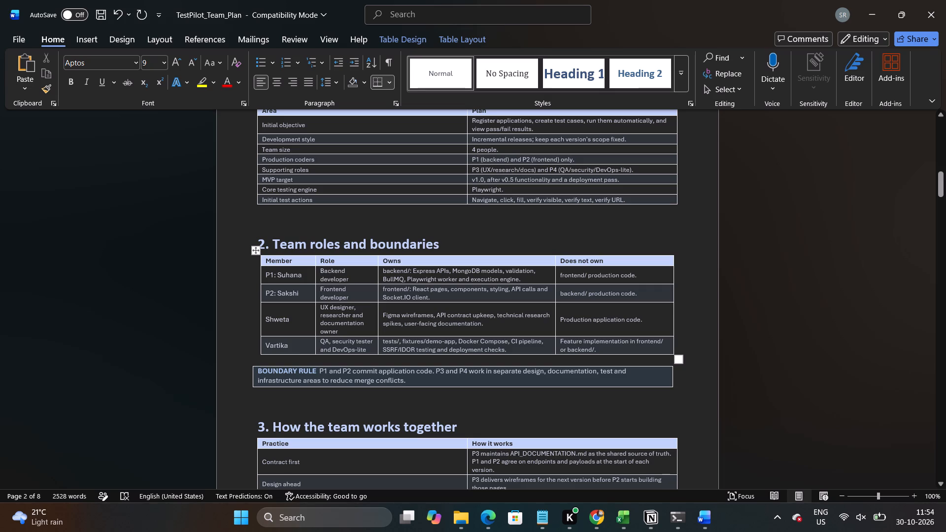
{"action": "type", "text": "P3:"}
{"action": "key", "text": "space"}
{"action": "left_click", "coordinate": [265, 345]}
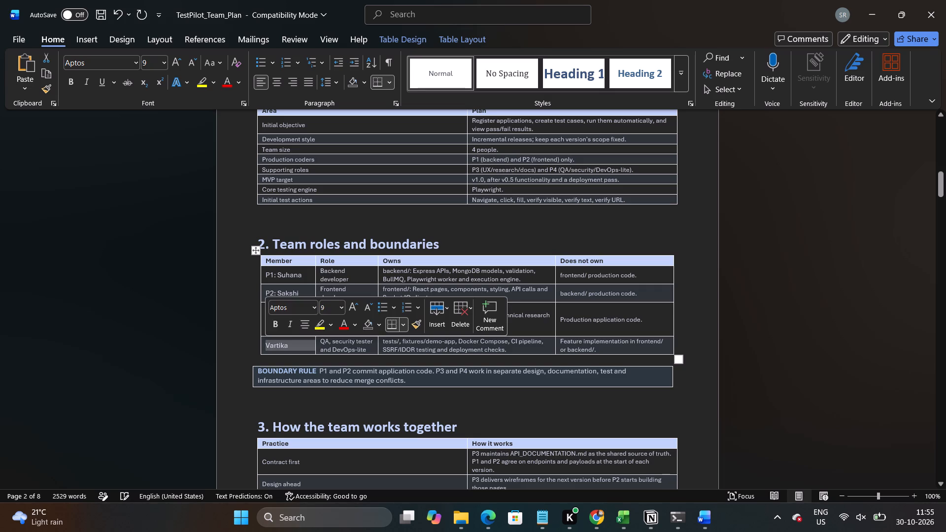
{"action": "left_click", "coordinate": [267, 348]}
{"action": "left_click", "coordinate": [267, 348]}
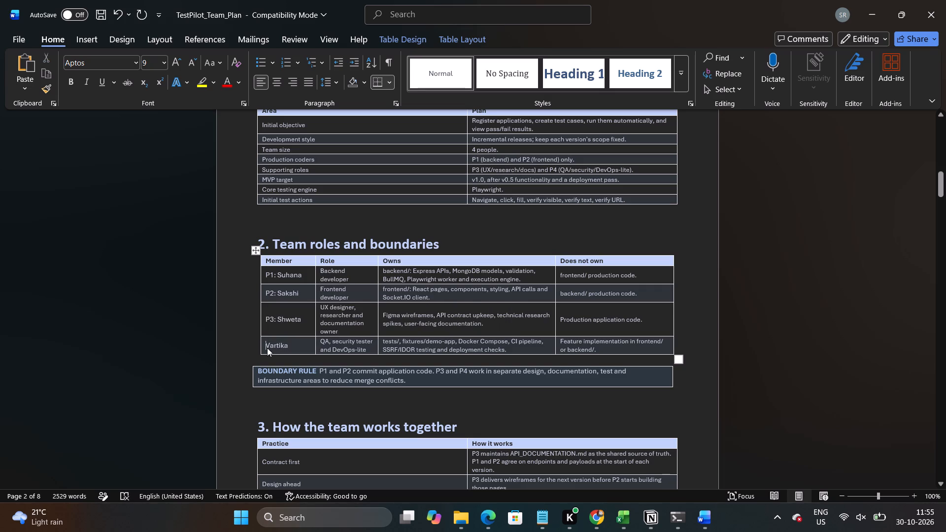
{"action": "type", "text": "P4:"}
{"action": "key", "text": "space"}
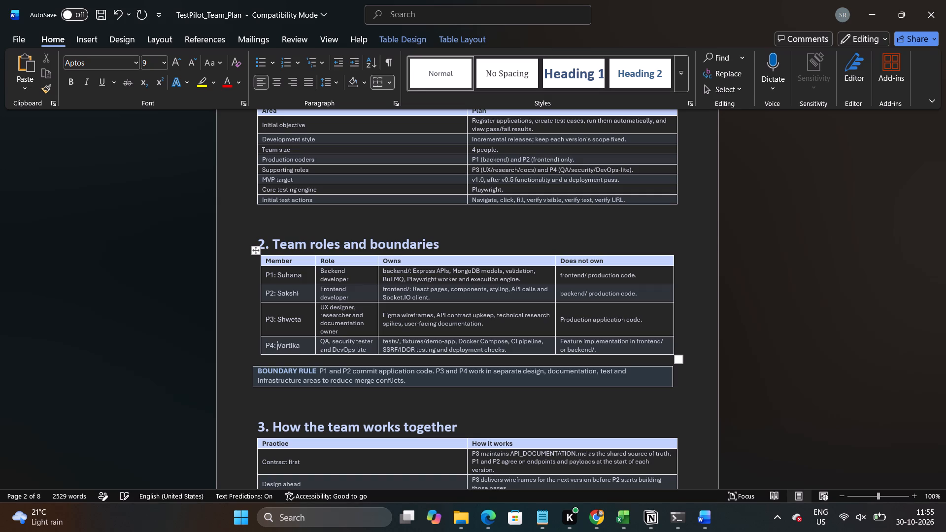
{"action": "left_click", "coordinate": [698, 409]}
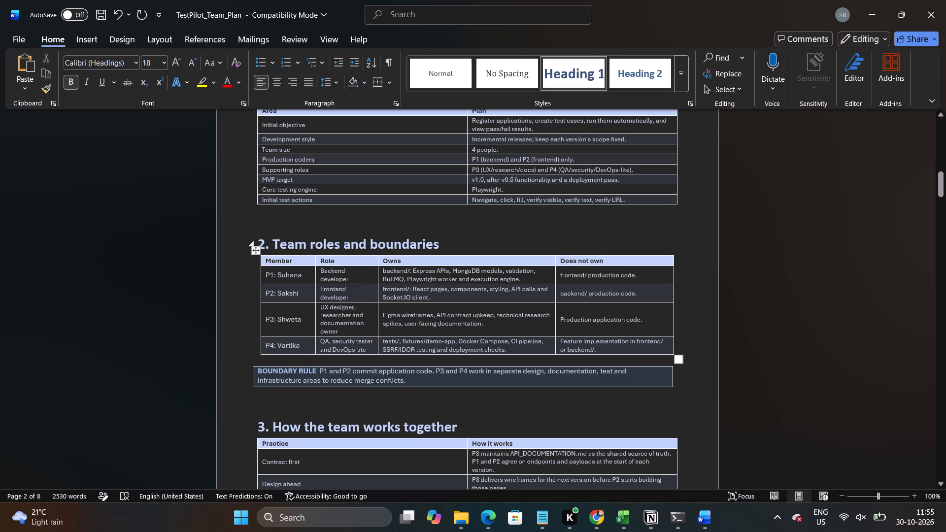
Shift the Team roles and boundaries table to line up with the Boundary rule box, and enlarge it to the box's width with taller rows.
{"action": "left_click", "coordinate": [256, 251]}
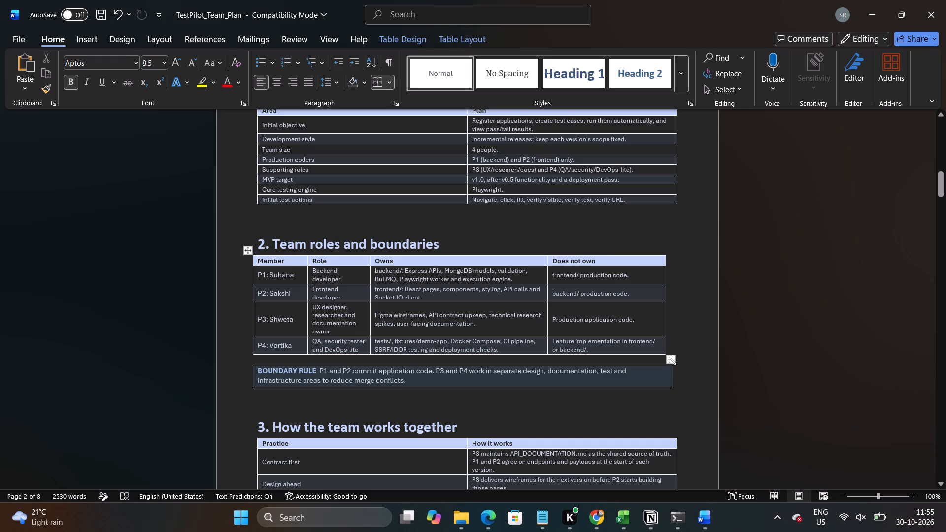
{"action": "left_click_drag", "start_coordinate": [667, 357], "coordinate": [673, 394]}
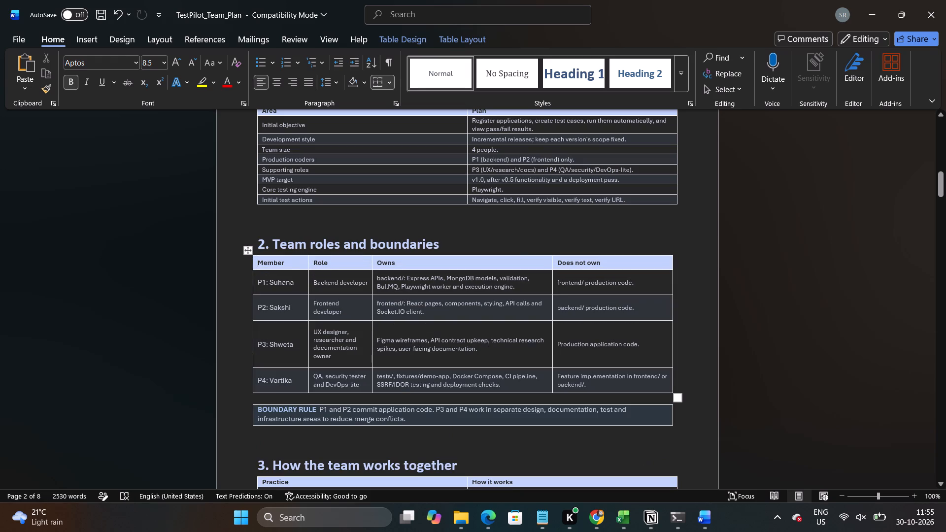
Enlarge the Project at a glance table slightly in width and give its rows more height.
{"action": "scroll", "coordinate": [642, 312], "scroll_direction": "up", "scroll_amount": 1}
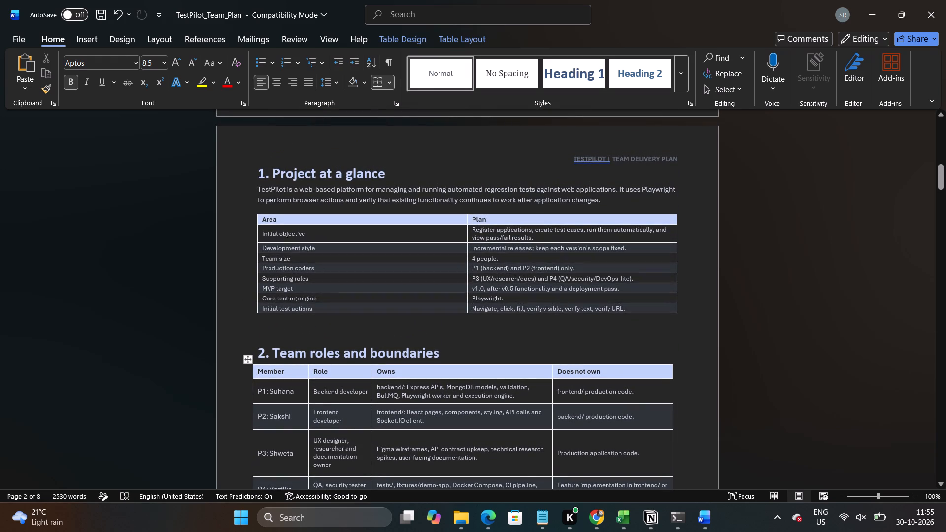
{"action": "left_click", "coordinate": [369, 212]}
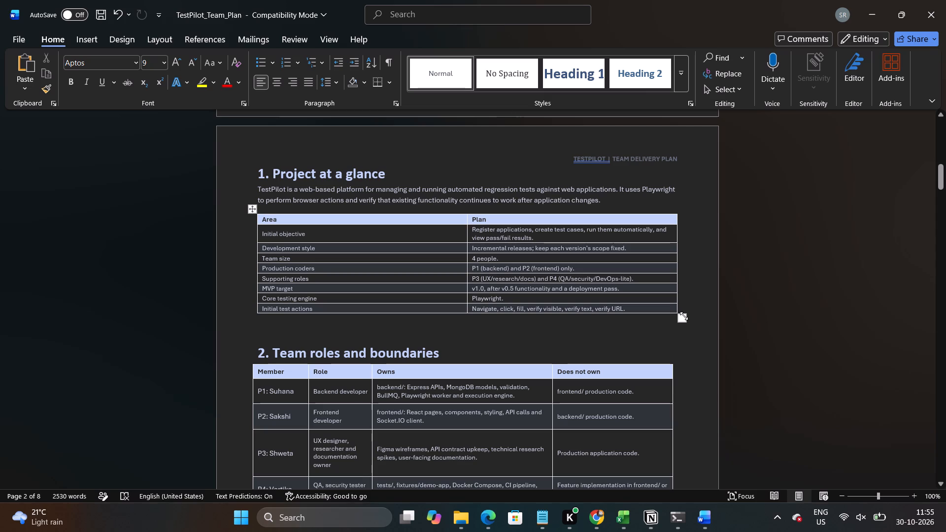
{"action": "left_click_drag", "start_coordinate": [682, 316], "coordinate": [682, 352]}
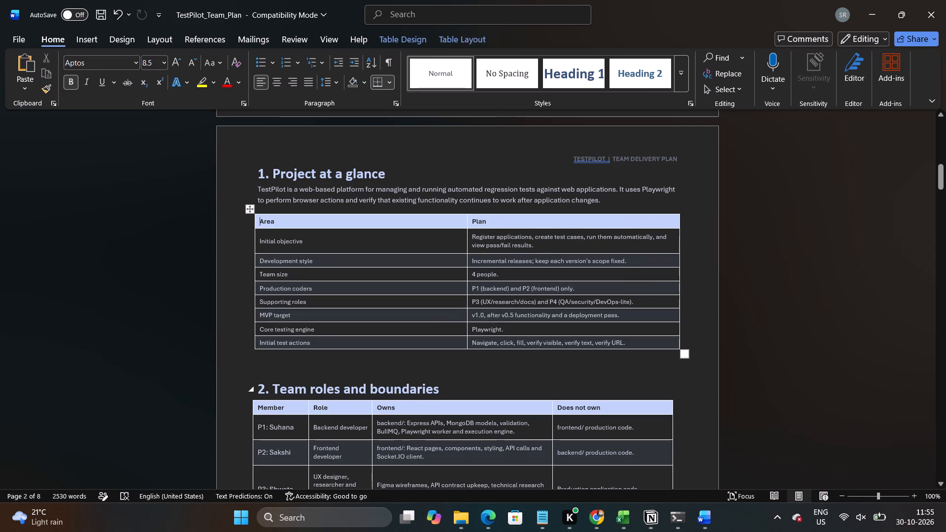
Enlarge the whole How the team works together table, making it slightly wider with noticeably taller rows.
{"action": "scroll", "coordinate": [538, 364], "scroll_direction": "down", "scroll_amount": 3}
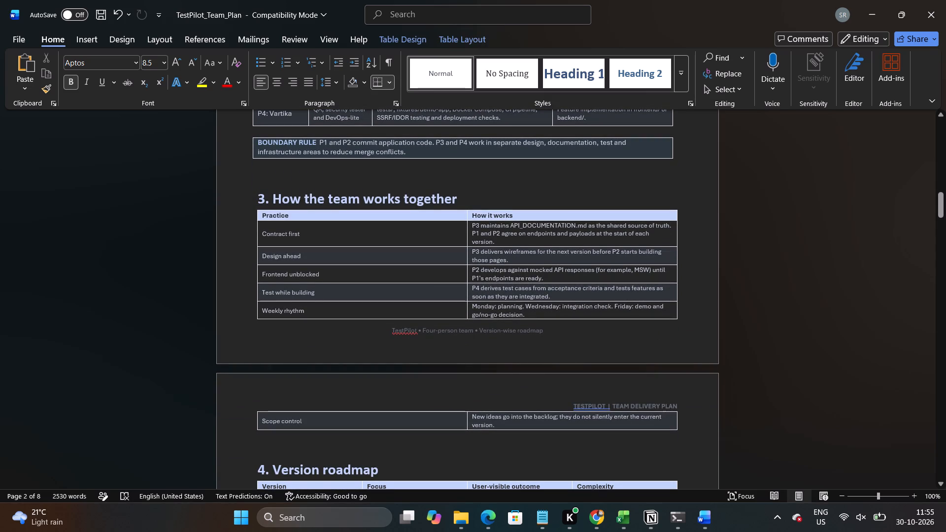
{"action": "left_click", "coordinate": [676, 318]}
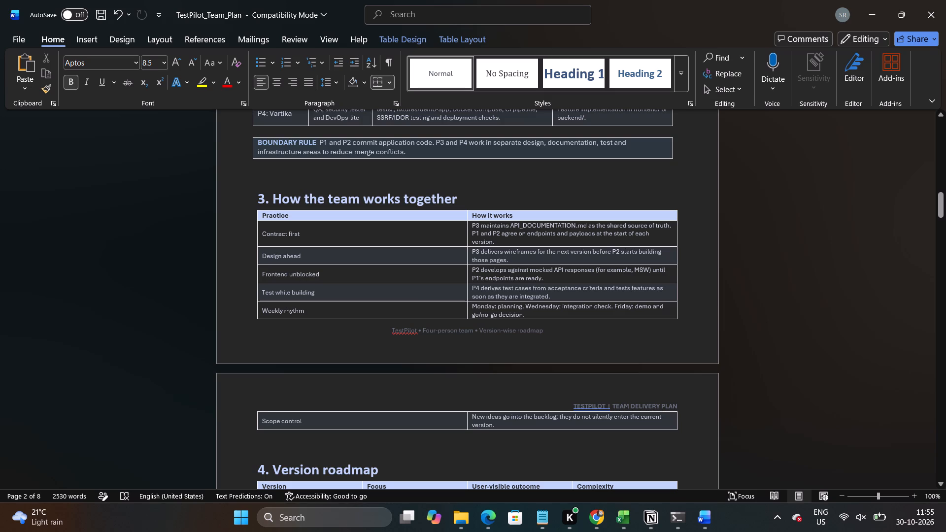
{"action": "left_click", "coordinate": [673, 313]}
{"action": "left_click", "coordinate": [251, 205]}
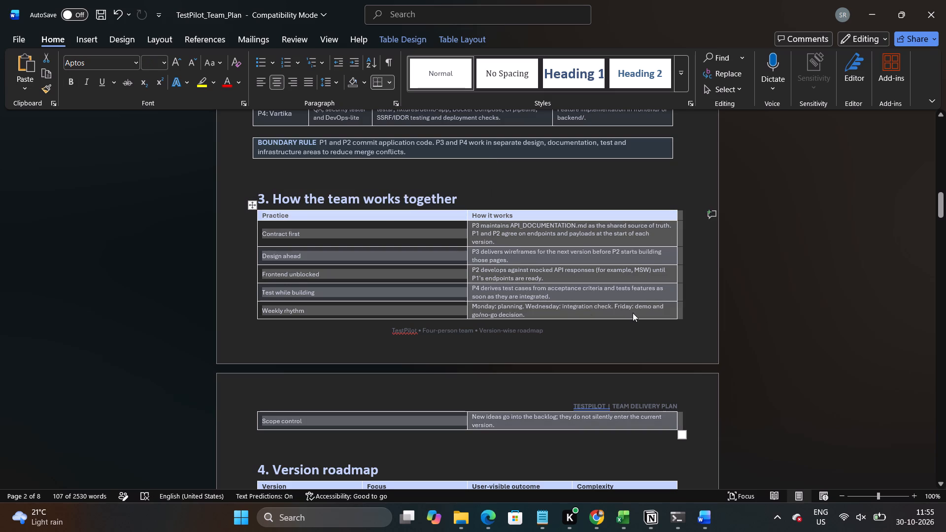
{"action": "left_click", "coordinate": [676, 317]}
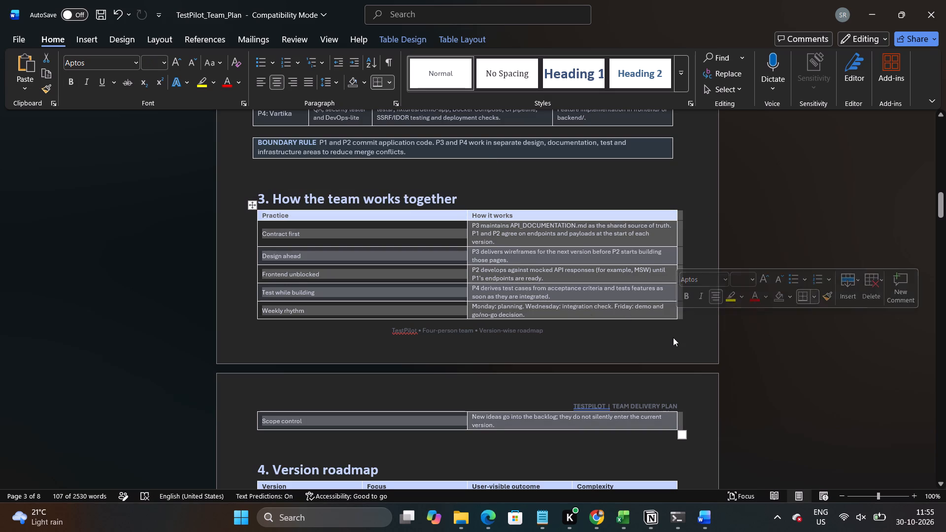
{"action": "left_click", "coordinate": [673, 337]}
{"action": "left_click_drag", "start_coordinate": [680, 432], "coordinate": [686, 454]}
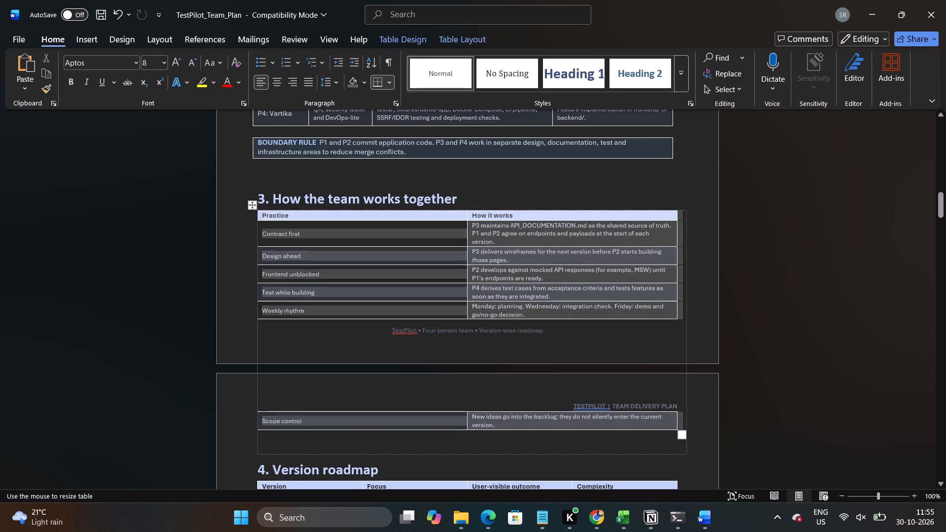
{"action": "left_click_drag", "start_coordinate": [686, 454], "coordinate": [689, 462]}
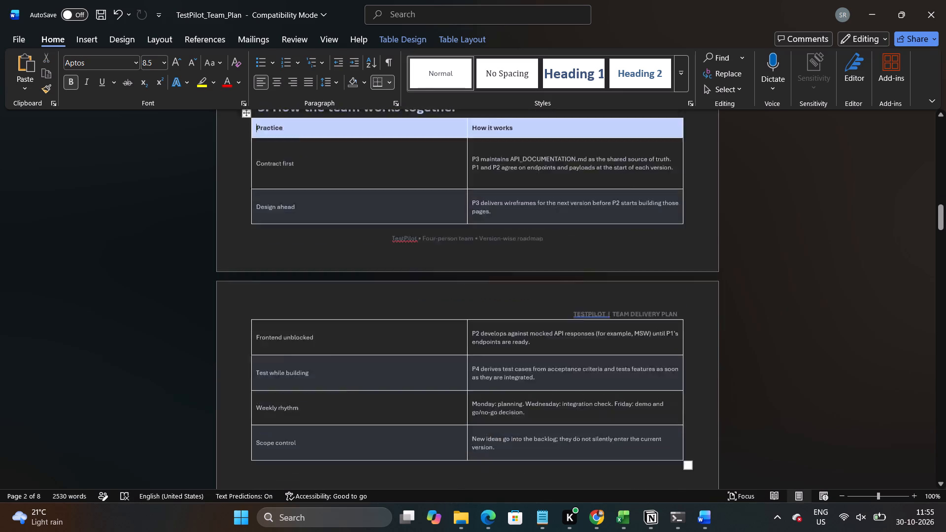
Remove the centre alignment from the TESTPILOT line on the cover page and indent the line back to roughly the page centre.
{"action": "scroll", "coordinate": [420, 268], "scroll_direction": "up", "scroll_amount": 2}
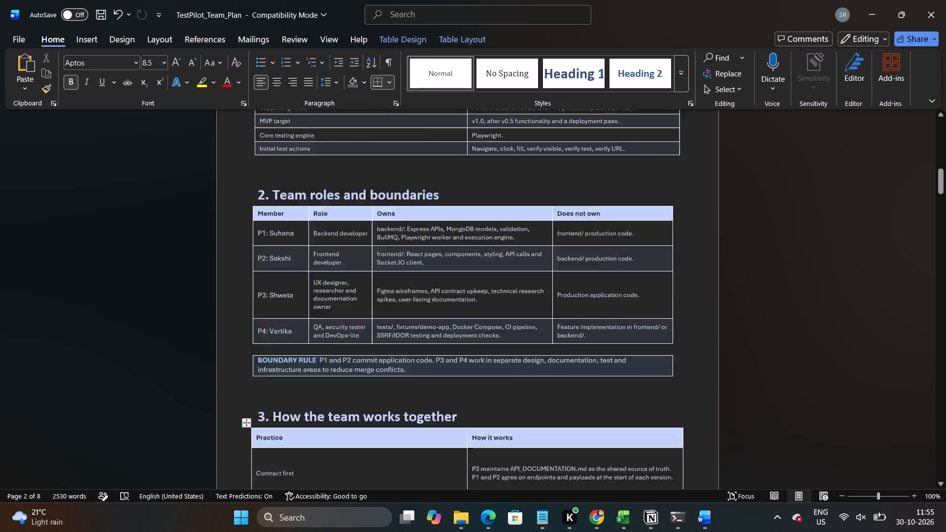
{"action": "scroll", "coordinate": [420, 268], "scroll_direction": "up", "scroll_amount": 5}
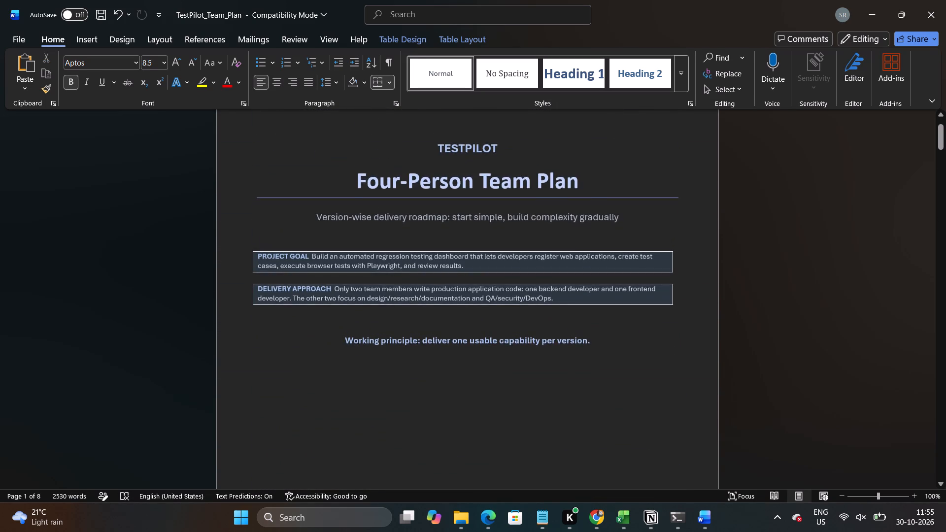
{"action": "scroll", "coordinate": [420, 268], "scroll_direction": "up", "scroll_amount": 4}
{"action": "left_click", "coordinate": [426, 204]}
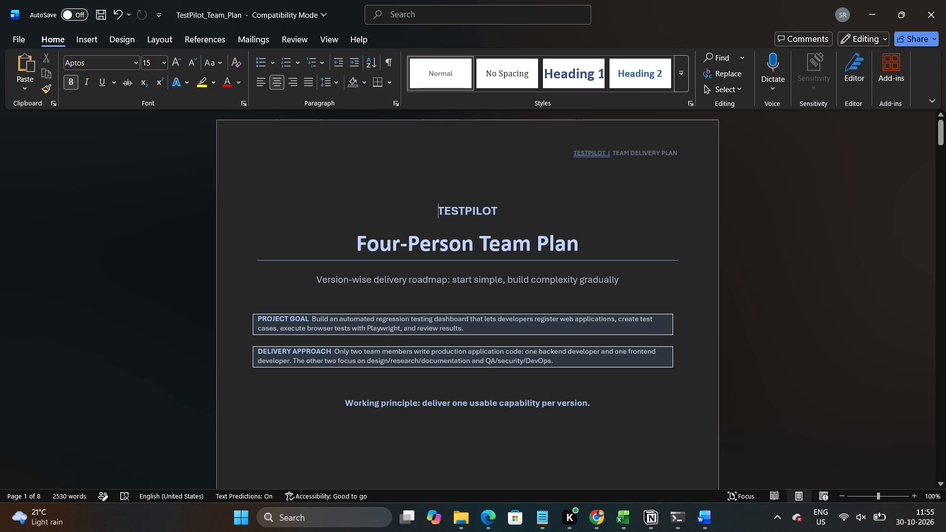
{"action": "key", "text": "BackSpace"}
{"action": "key", "text": "BackSpace"}
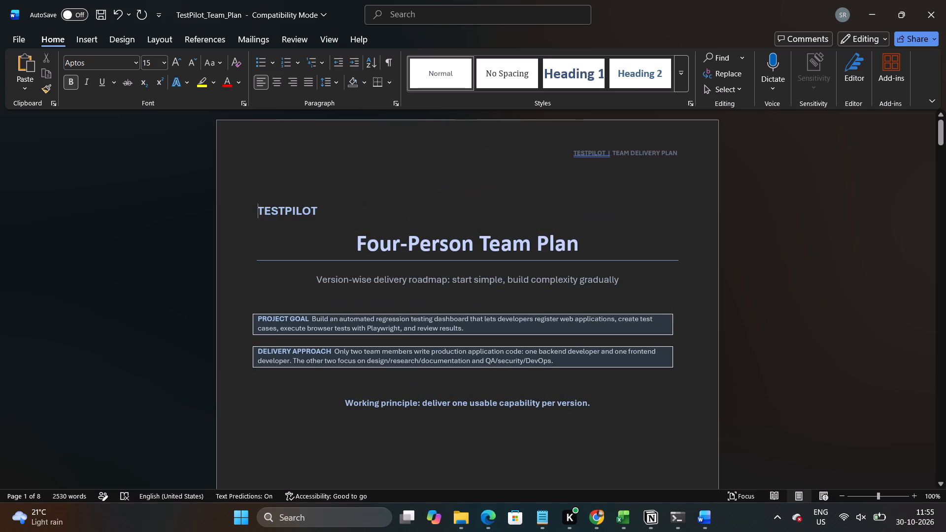
{"action": "key", "text": "Tab"}
{"action": "key", "text": "Tab"}
{"action": "key", "text": "Tab"}
{"action": "key", "text": "Tab"}
{"action": "key", "text": "Tab"}
{"action": "key", "text": "Tab"}
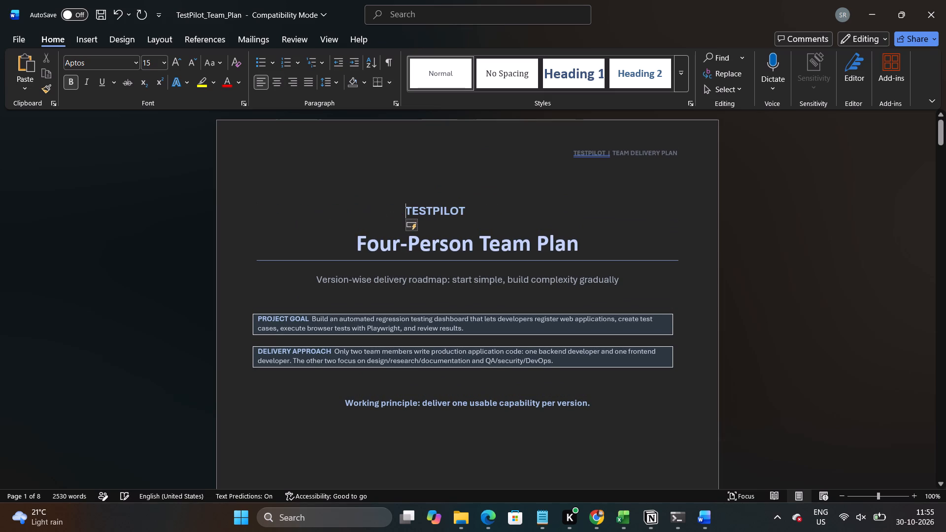
{"action": "left_click", "coordinate": [506, 454]}
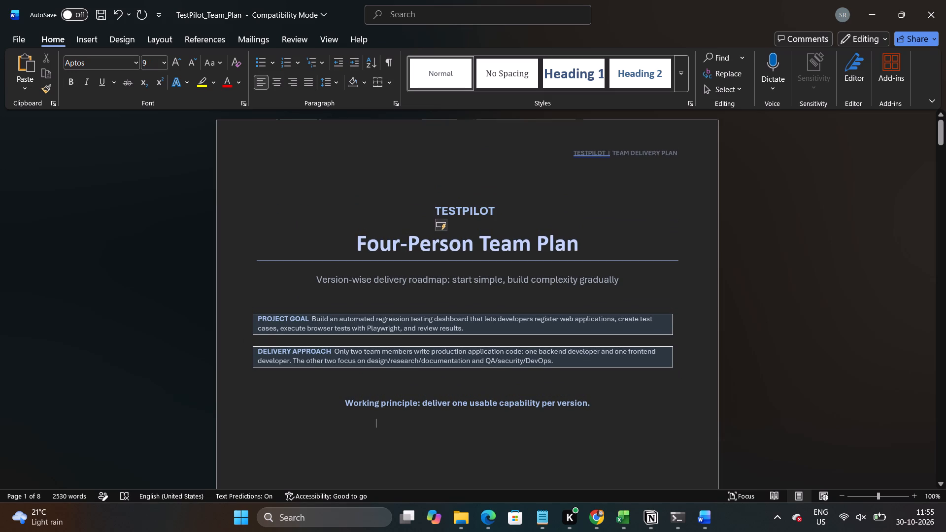
Widen the Team roles and boundaries table slightly past the Boundary rule box, keeping its left edge in place.
{"action": "scroll", "coordinate": [509, 437], "scroll_direction": "down", "scroll_amount": 3}
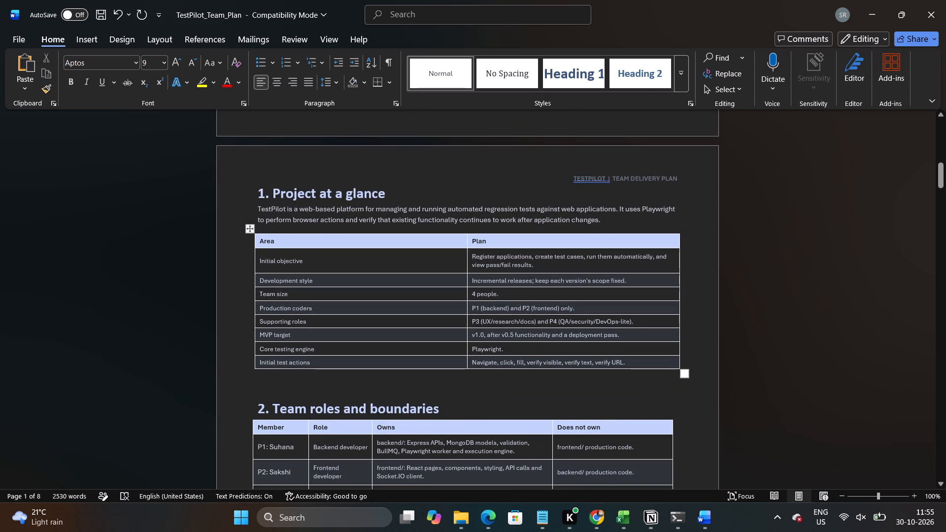
{"action": "scroll", "coordinate": [680, 402], "scroll_direction": "down", "scroll_amount": 1}
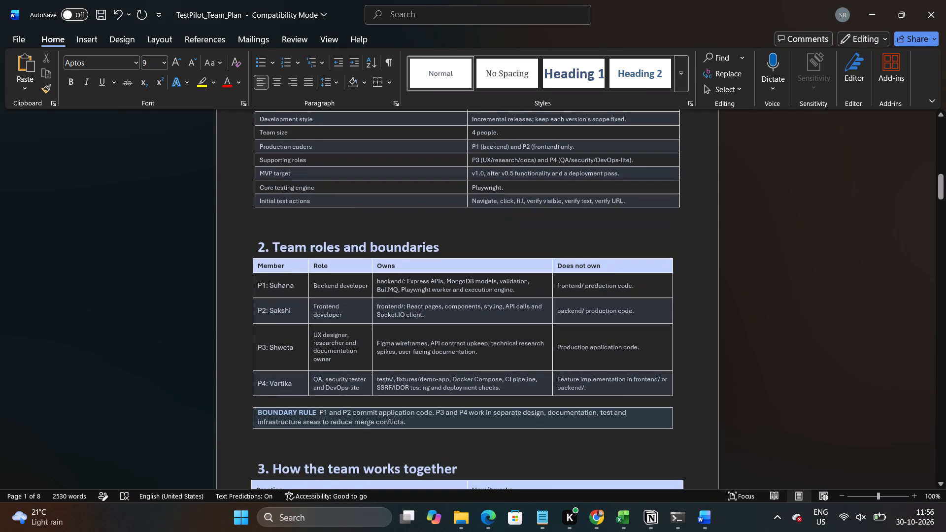
{"action": "scroll", "coordinate": [680, 402], "scroll_direction": "down", "scroll_amount": 1}
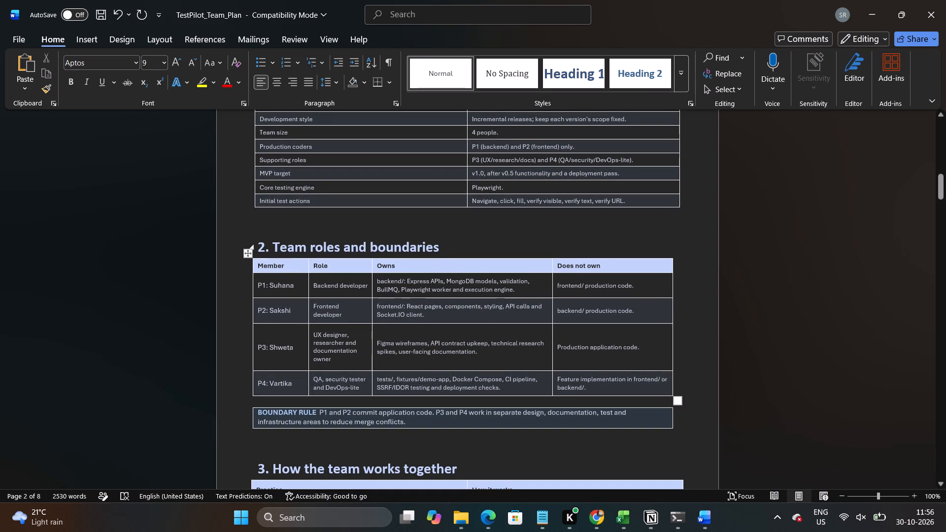
{"action": "left_click_drag", "start_coordinate": [247, 252], "coordinate": [254, 254]}
{"action": "left_click", "coordinate": [755, 311]}
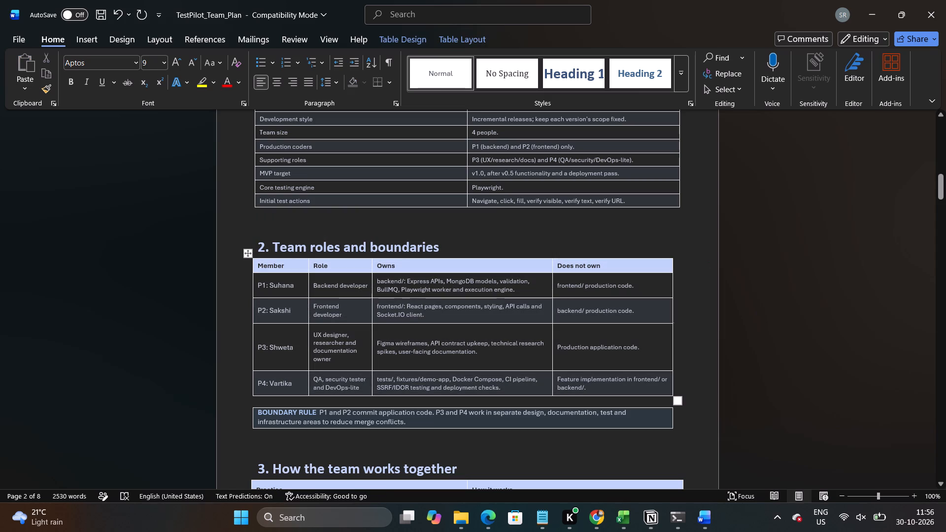
{"action": "left_click", "coordinate": [677, 396]}
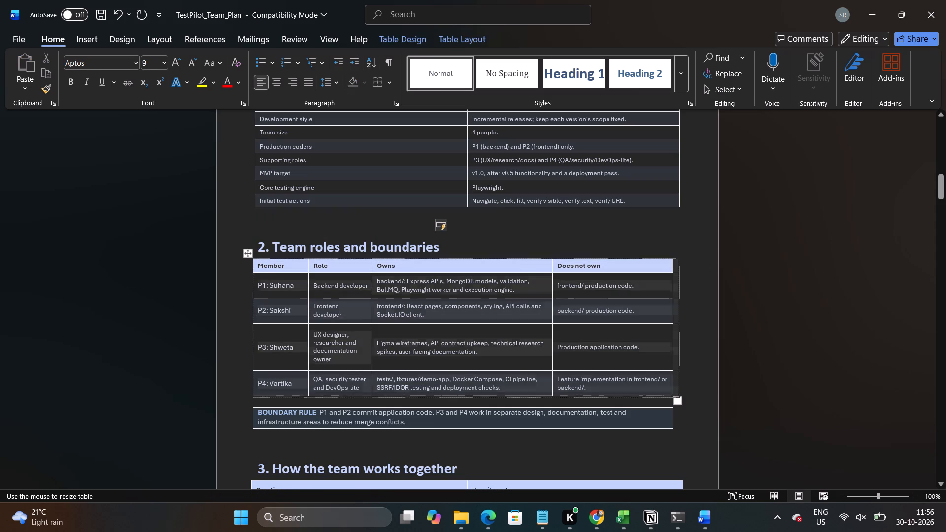
Widen the Boundary rule box to about the width of the Team roles and boundaries table above it.
{"action": "left_click", "coordinate": [669, 429]}
{"action": "left_click_drag", "start_coordinate": [675, 432], "coordinate": [684, 434]}
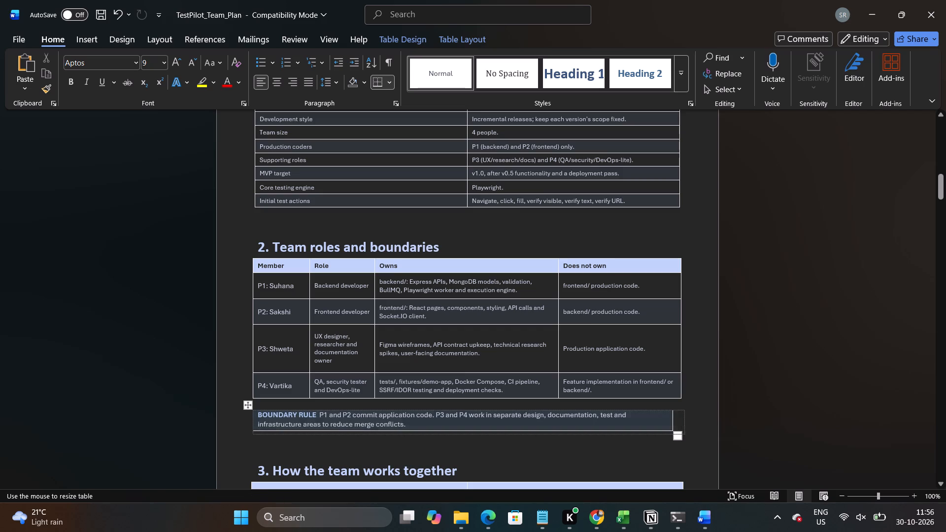
{"action": "left_click_drag", "start_coordinate": [684, 434], "coordinate": [685, 434]}
{"action": "left_click", "coordinate": [693, 459]}
{"action": "scroll", "coordinate": [693, 459], "scroll_direction": "down", "scroll_amount": 2}
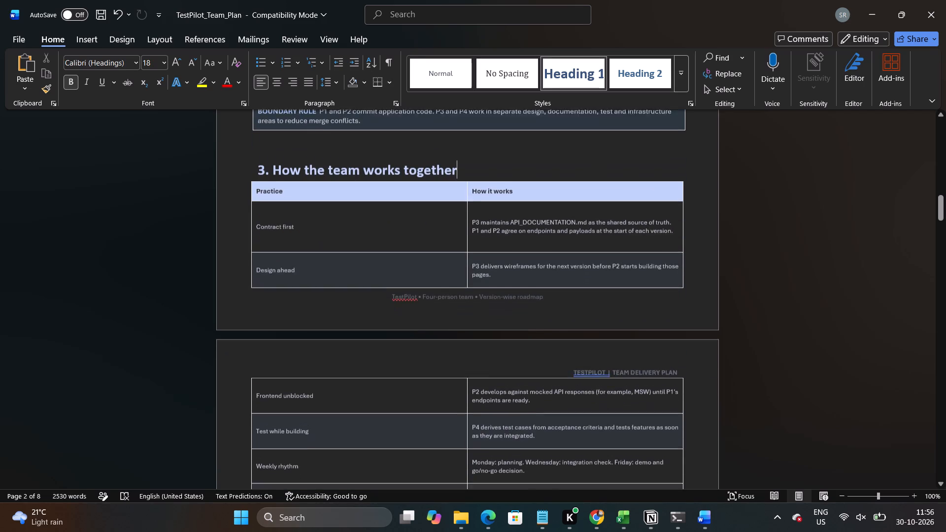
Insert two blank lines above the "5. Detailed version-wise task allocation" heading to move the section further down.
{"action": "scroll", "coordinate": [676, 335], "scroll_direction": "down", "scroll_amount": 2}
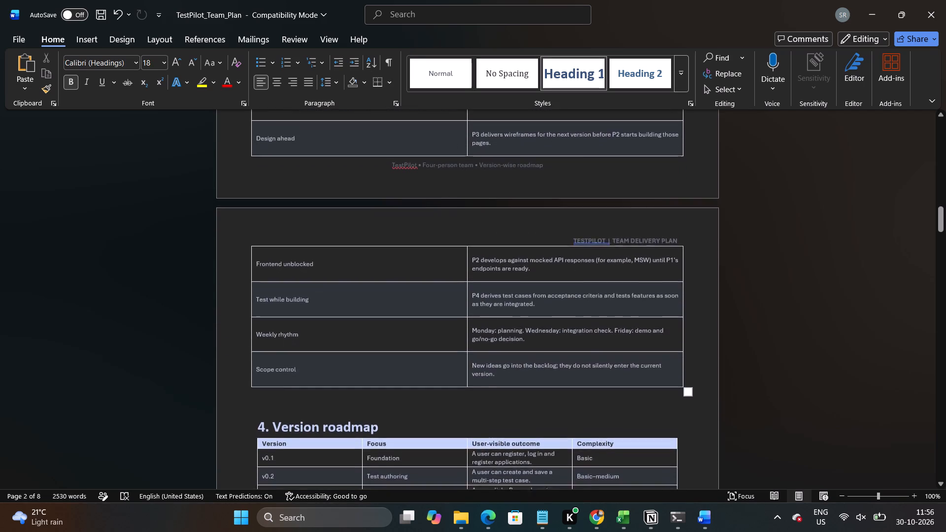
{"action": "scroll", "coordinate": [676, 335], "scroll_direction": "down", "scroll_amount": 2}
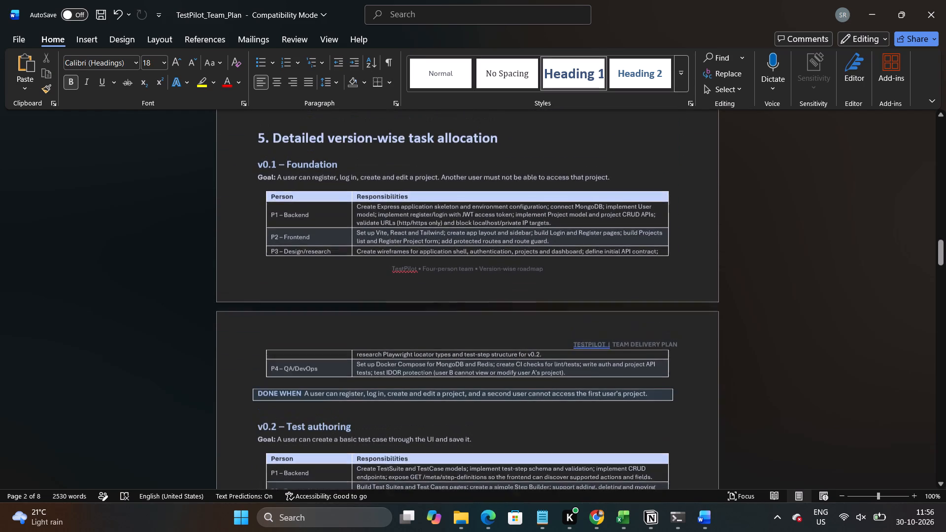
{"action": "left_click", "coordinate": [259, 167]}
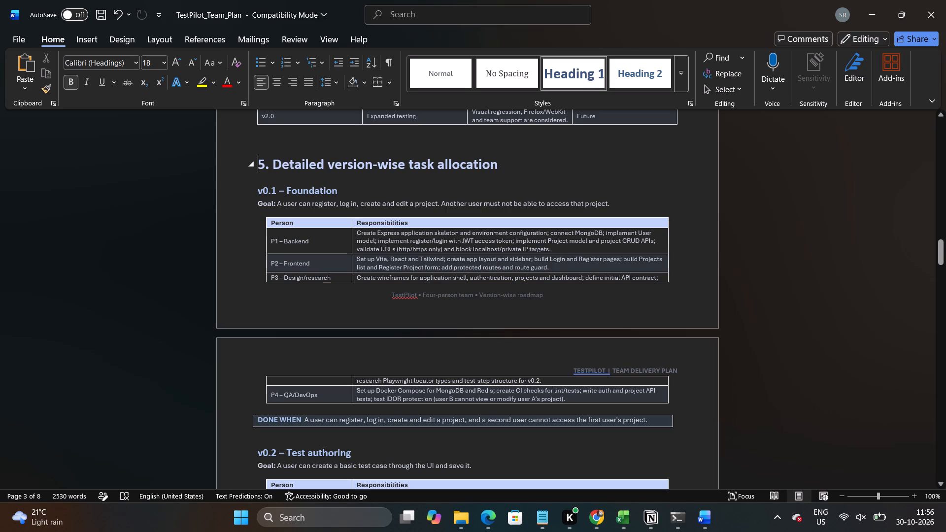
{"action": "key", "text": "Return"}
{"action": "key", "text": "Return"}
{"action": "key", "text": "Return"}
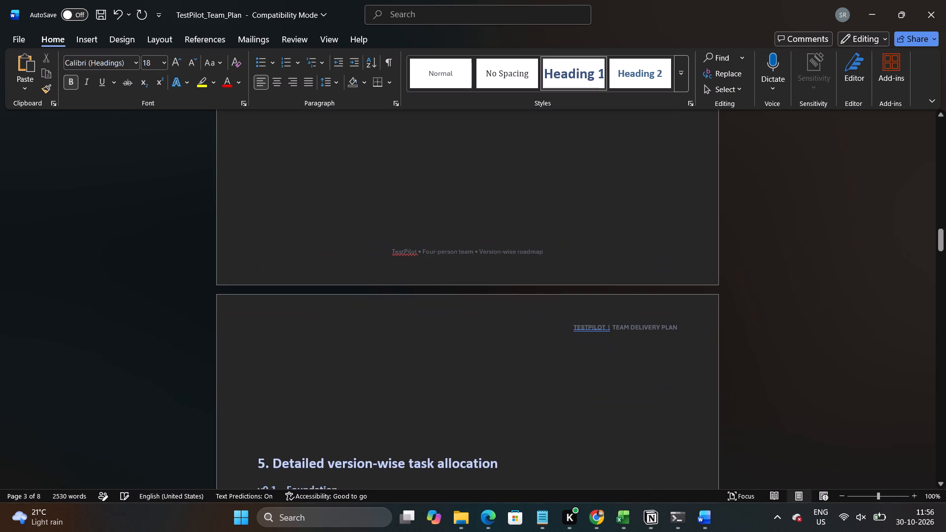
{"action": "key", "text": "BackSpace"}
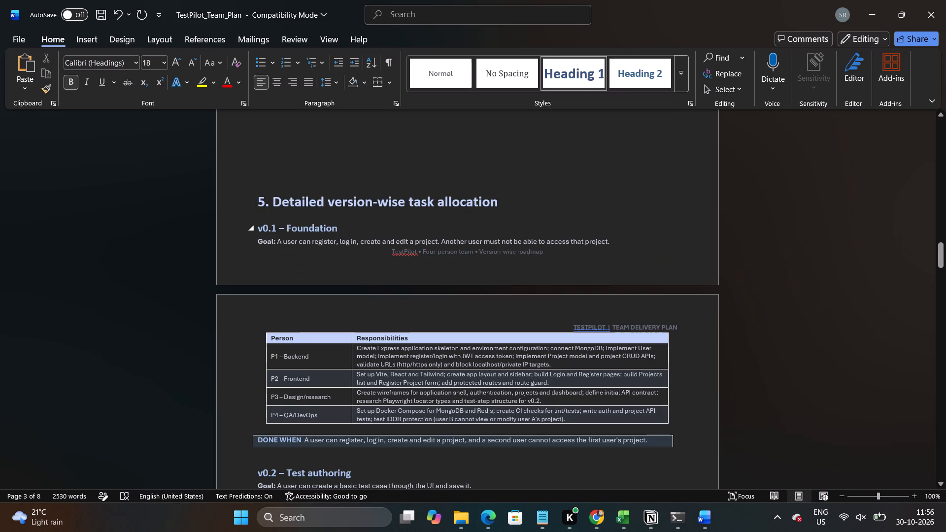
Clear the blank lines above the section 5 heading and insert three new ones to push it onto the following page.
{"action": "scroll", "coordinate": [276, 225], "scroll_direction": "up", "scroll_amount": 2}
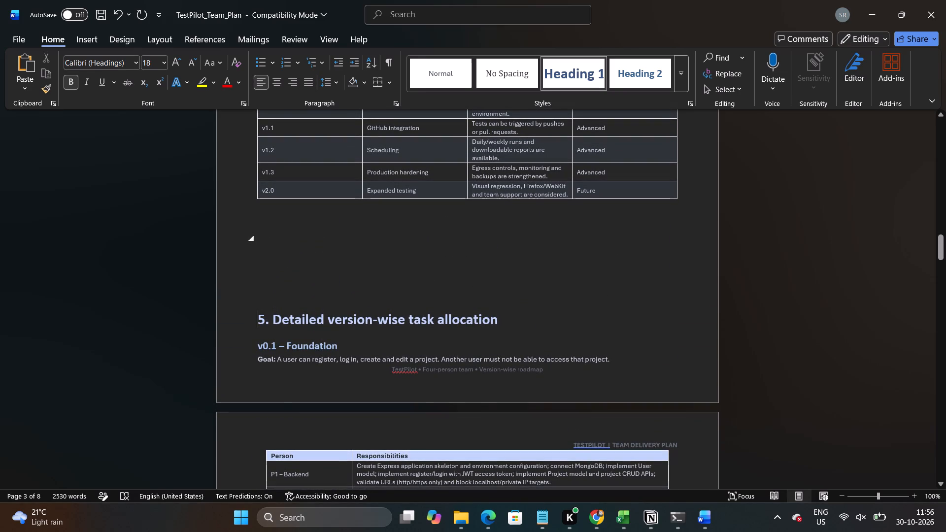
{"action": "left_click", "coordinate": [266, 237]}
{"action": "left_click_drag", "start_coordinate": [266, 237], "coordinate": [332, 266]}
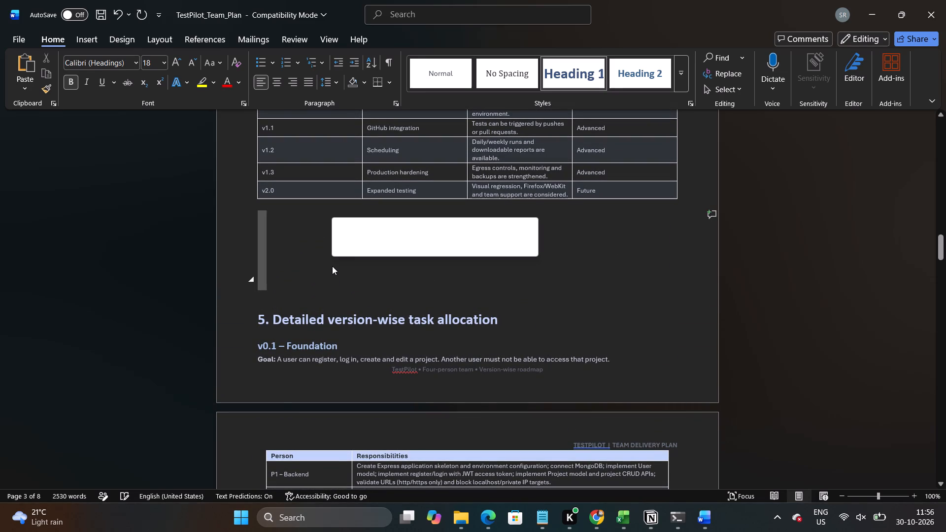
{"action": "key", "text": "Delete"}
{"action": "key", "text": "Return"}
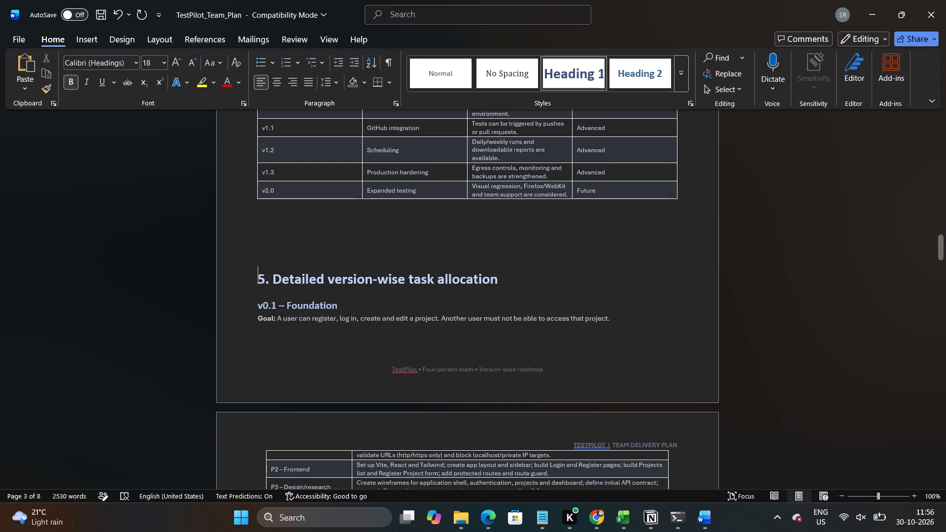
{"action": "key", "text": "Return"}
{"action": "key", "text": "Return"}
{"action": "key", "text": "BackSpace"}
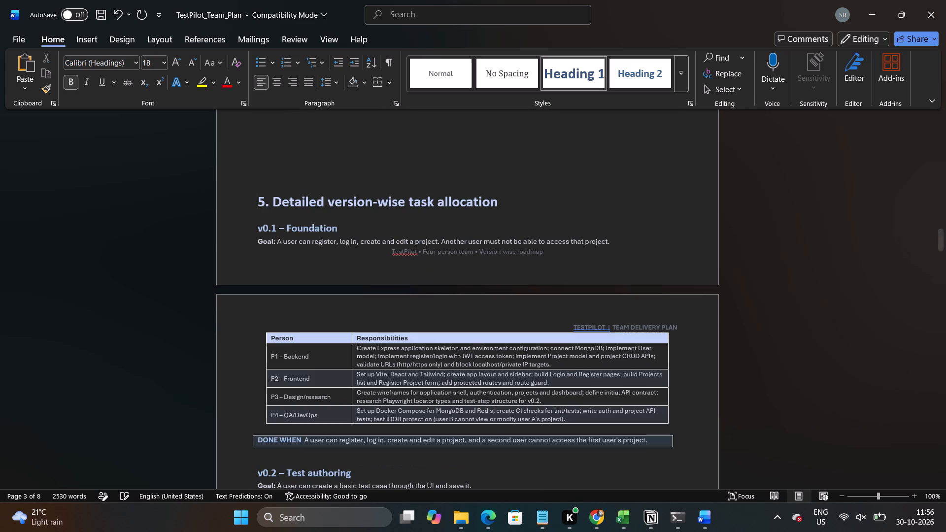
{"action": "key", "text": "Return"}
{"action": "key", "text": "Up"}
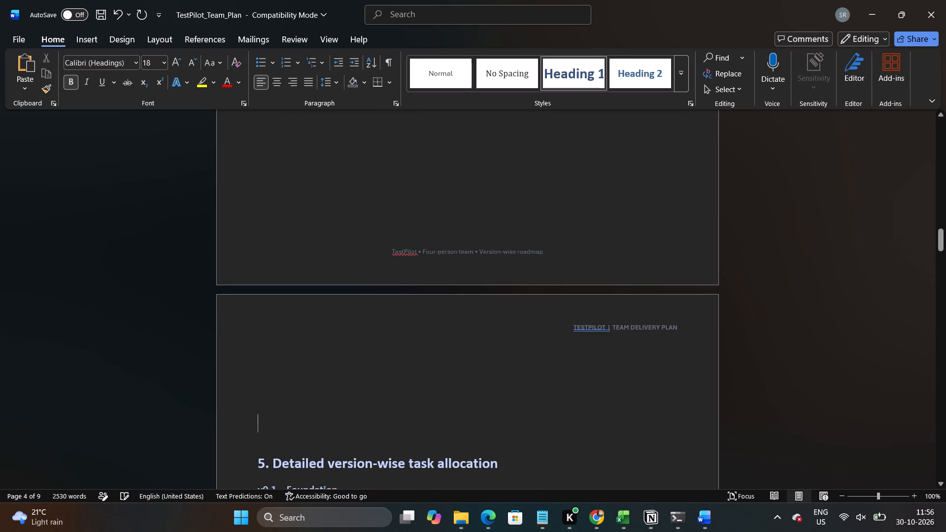
Delete all blank lines between the Version roadmap table and the "5. Detailed version-wise task allocation" heading.
{"action": "key", "text": "BackSpace"}
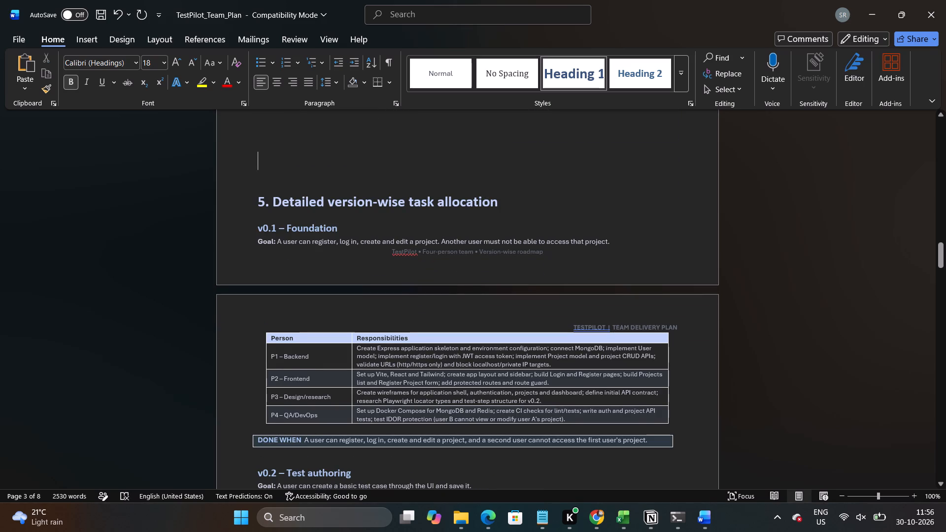
{"action": "key", "text": "BackSpace"}
{"action": "key", "text": "BackSpace"}
{"action": "scroll", "coordinate": [343, 392], "scroll_direction": "up", "scroll_amount": 1}
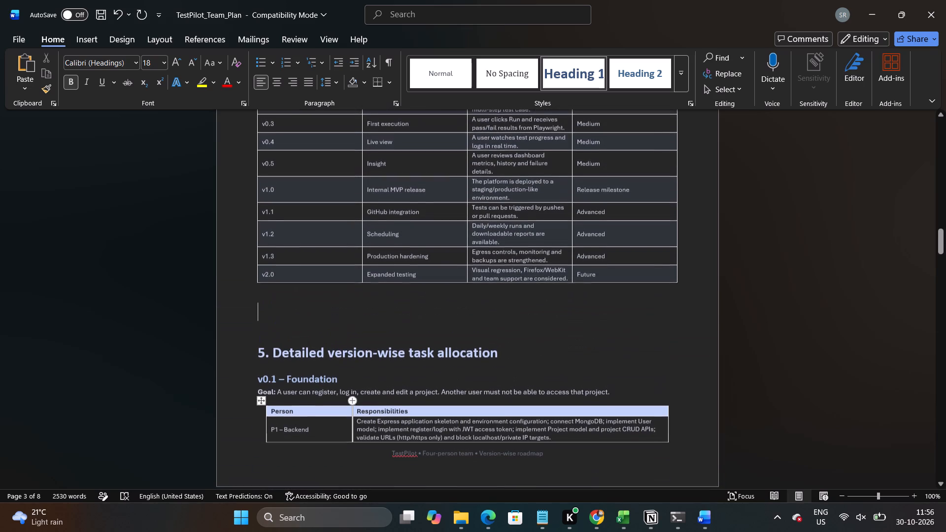
{"action": "key", "text": "BackSpace"}
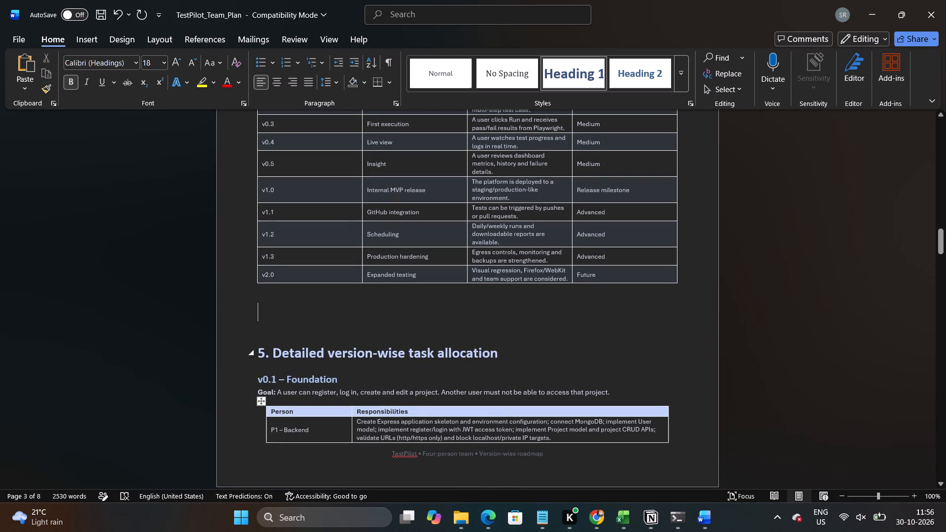
{"action": "left_click", "coordinate": [258, 351]}
{"action": "key", "text": "BackSpace"}
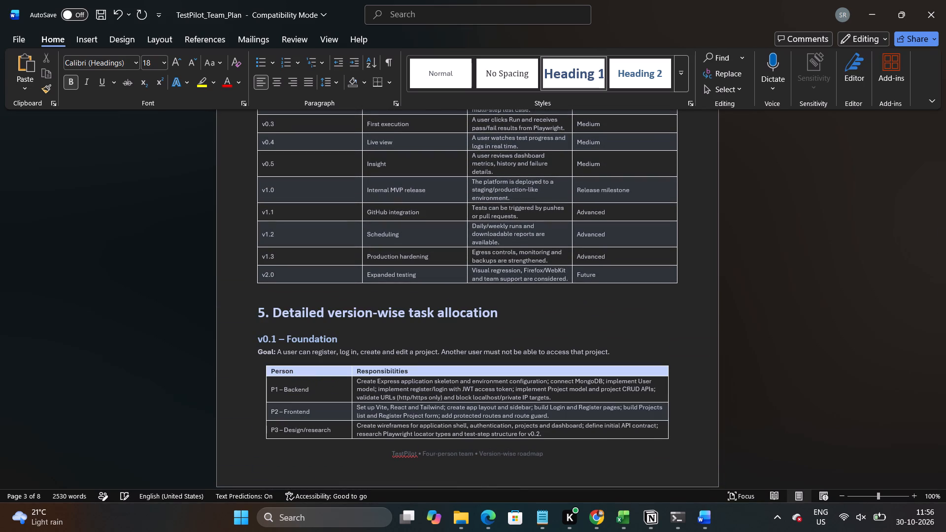
Insert one blank line above the "14. Definition of done for every version" heading to push it onto the following page.
{"action": "scroll", "coordinate": [352, 375], "scroll_direction": "down", "scroll_amount": 8}
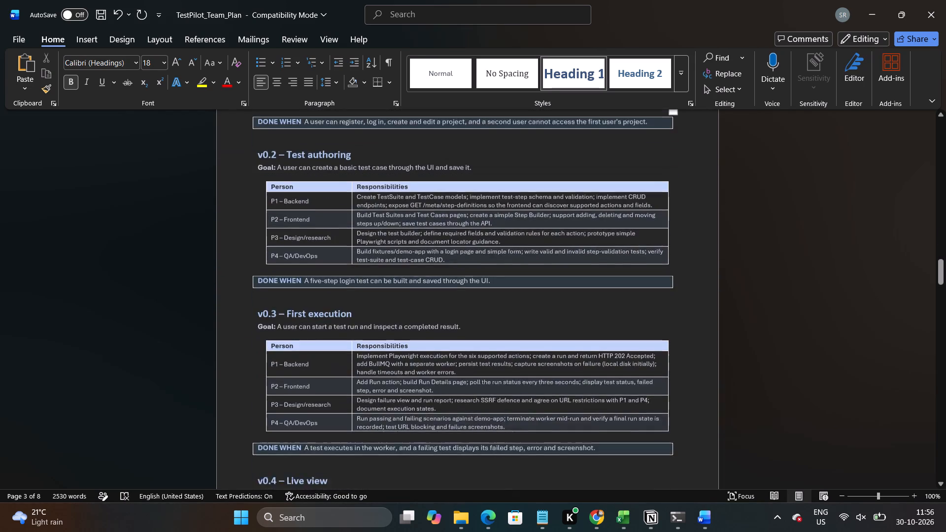
{"action": "scroll", "coordinate": [352, 375], "scroll_direction": "down", "scroll_amount": 9}
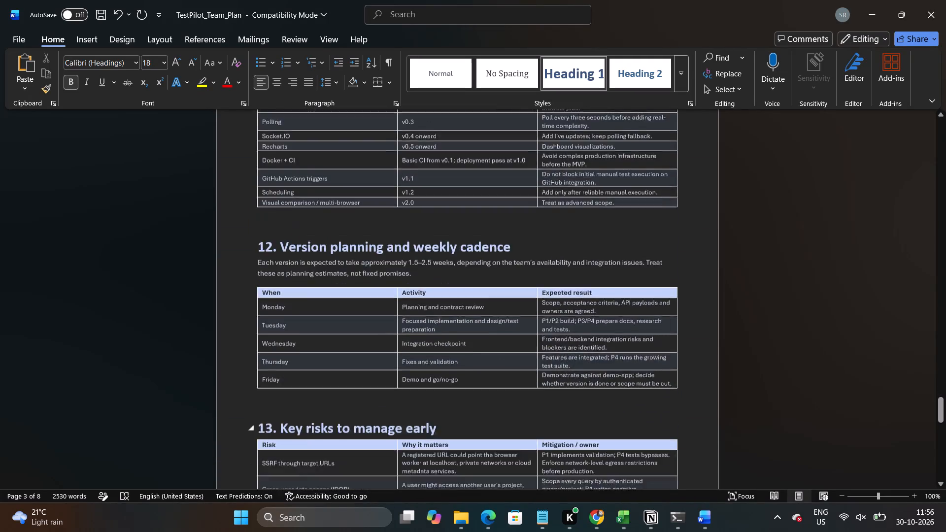
{"action": "scroll", "coordinate": [352, 375], "scroll_direction": "down", "scroll_amount": 16}
{"action": "scroll", "coordinate": [352, 375], "scroll_direction": "up", "scroll_amount": 2}
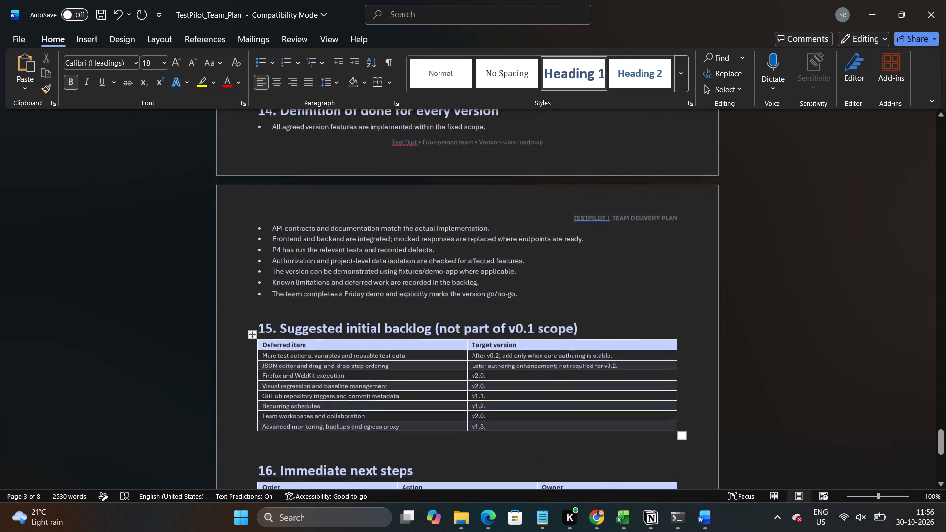
{"action": "scroll", "coordinate": [352, 375], "scroll_direction": "up", "scroll_amount": 2}
{"action": "left_click", "coordinate": [257, 380]}
{"action": "key", "text": "Return"}
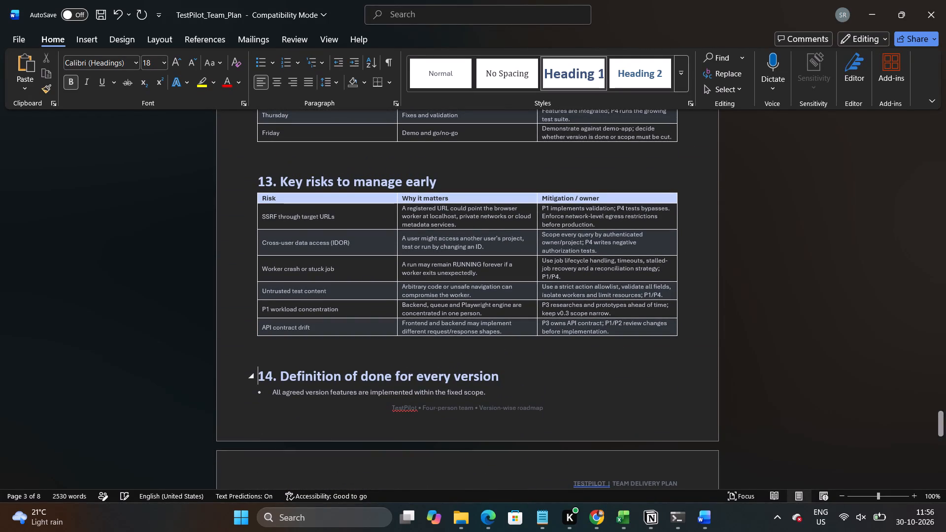
Insert two blank lines above the "11. MVP technology scope" heading so its table starts on the following page.
{"action": "scroll", "coordinate": [277, 352], "scroll_direction": "up", "scroll_amount": 2}
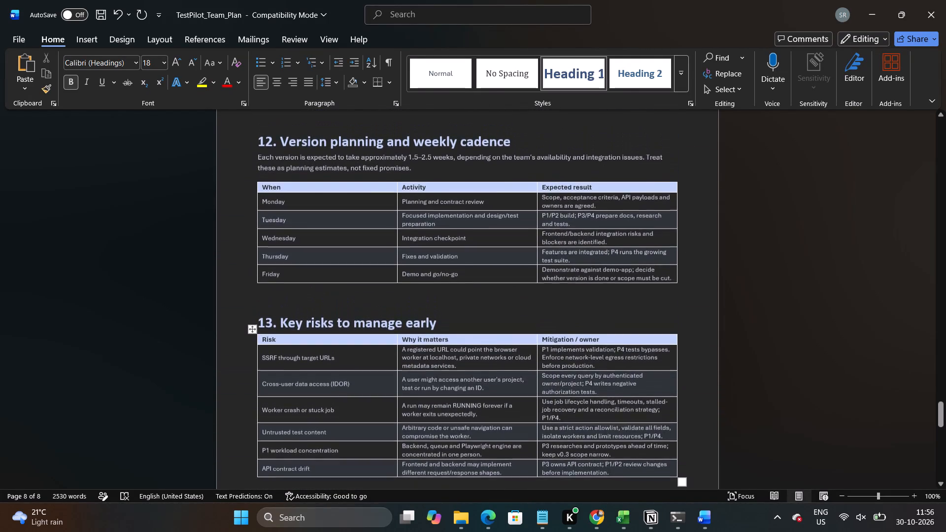
{"action": "scroll", "coordinate": [277, 352], "scroll_direction": "up", "scroll_amount": 3}
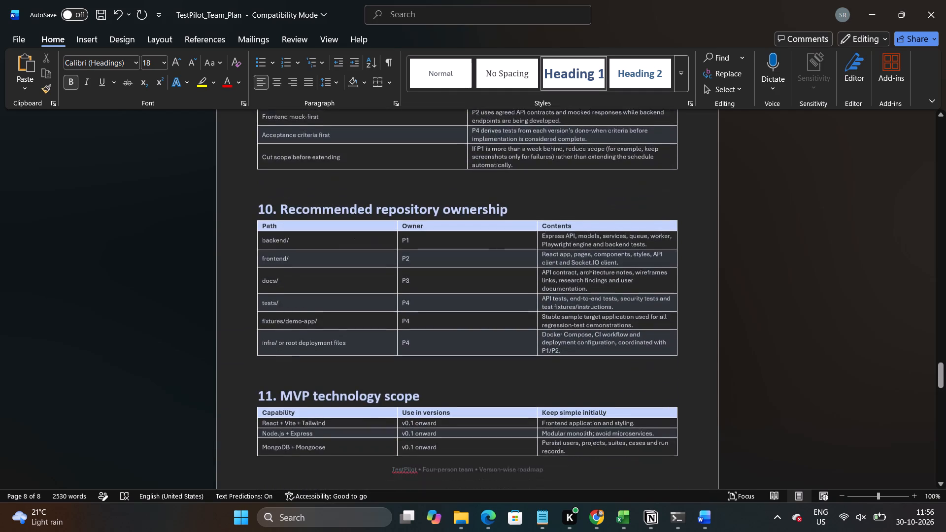
{"action": "left_click", "coordinate": [258, 334]}
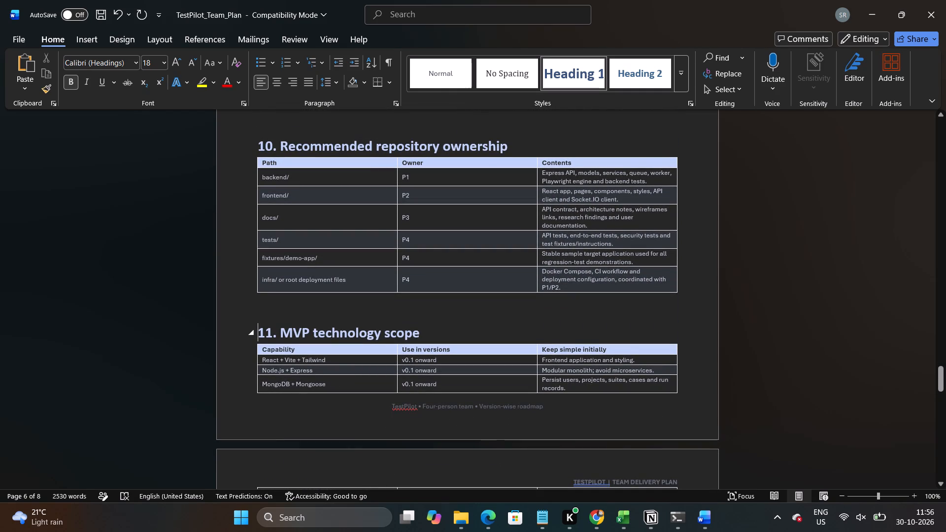
{"action": "key", "text": "Return"}
{"action": "key", "text": "Return"}
Insert two blank lines above the "13. Key risks to manage early" heading so the section starts on the following page.
{"action": "scroll", "coordinate": [258, 334], "scroll_direction": "down", "scroll_amount": 2}
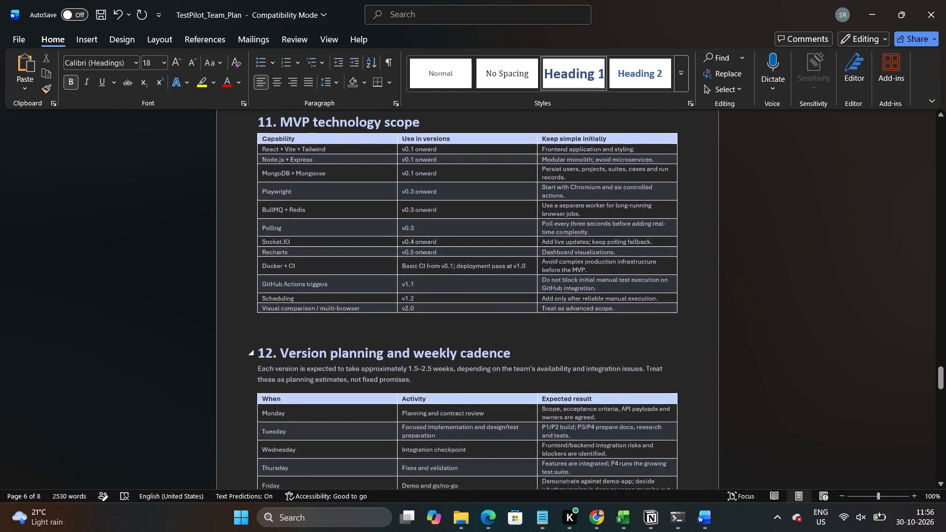
{"action": "scroll", "coordinate": [258, 334], "scroll_direction": "down", "scroll_amount": 2}
{"action": "scroll", "coordinate": [258, 334], "scroll_direction": "right", "scroll_amount": 1}
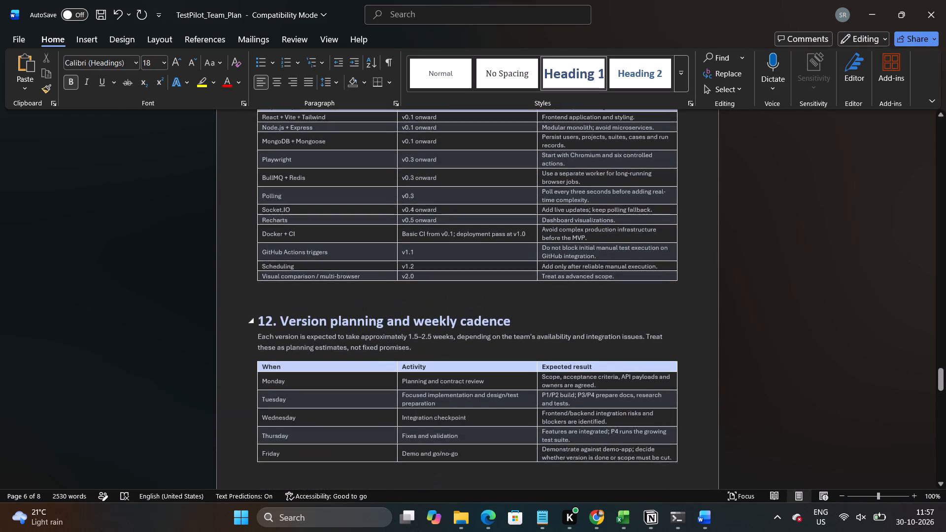
{"action": "scroll", "coordinate": [258, 334], "scroll_direction": "down", "scroll_amount": 1}
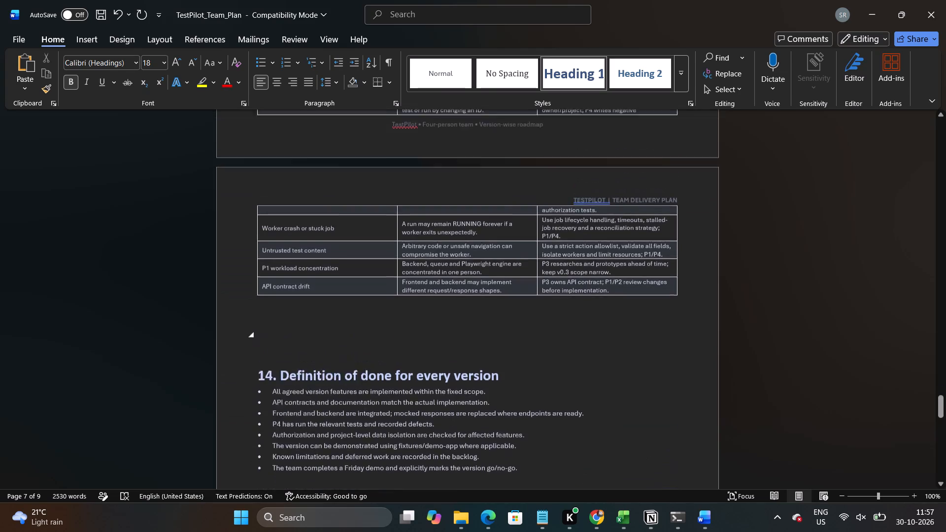
{"action": "left_click", "coordinate": [262, 170]}
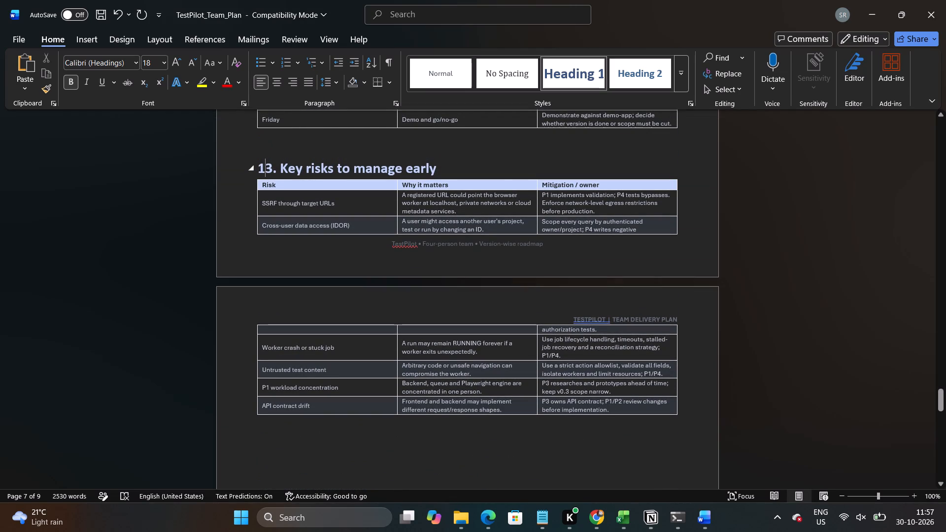
{"action": "key", "text": "Left"}
{"action": "key", "text": "Return"}
{"action": "key", "text": "Return"}
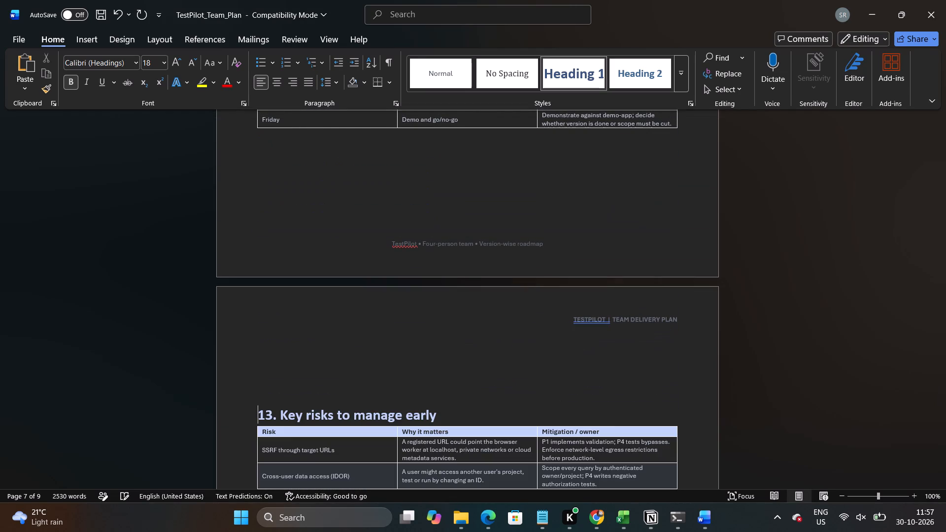
Insert one blank line above the "8. Simplified responsibility matrix" heading so its table starts on the following page.
{"action": "scroll", "coordinate": [262, 170], "scroll_direction": "down", "scroll_amount": 5}
{"action": "scroll", "coordinate": [262, 170], "scroll_direction": "up", "scroll_amount": 2}
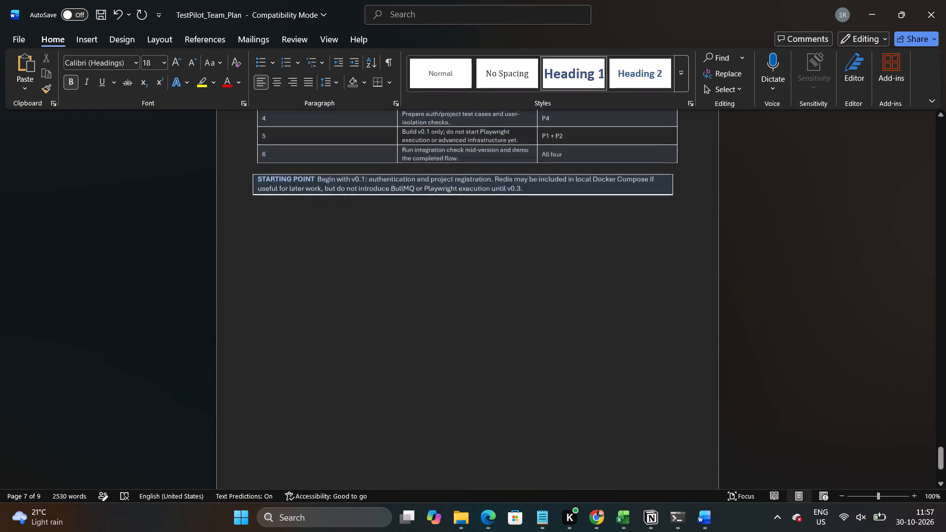
{"action": "scroll", "coordinate": [262, 170], "scroll_direction": "up", "scroll_amount": 5}
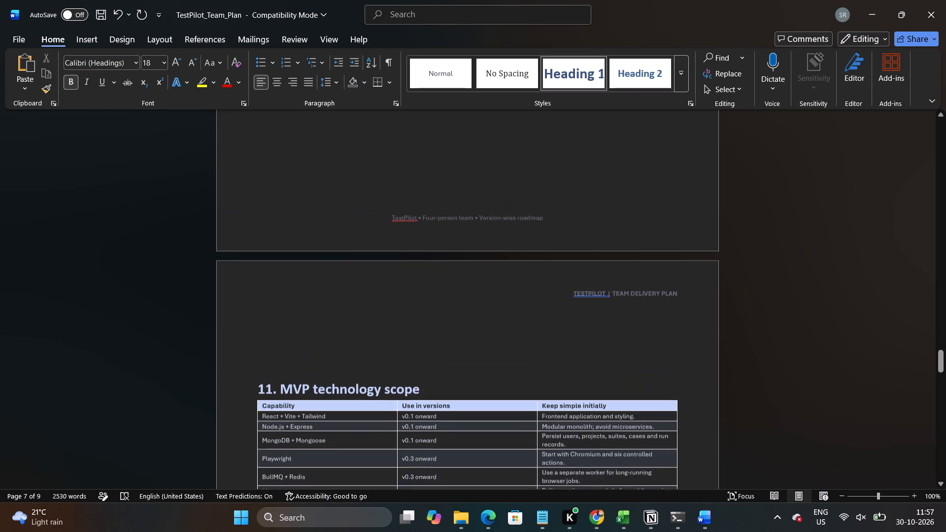
{"action": "scroll", "coordinate": [262, 170], "scroll_direction": "up", "scroll_amount": 6}
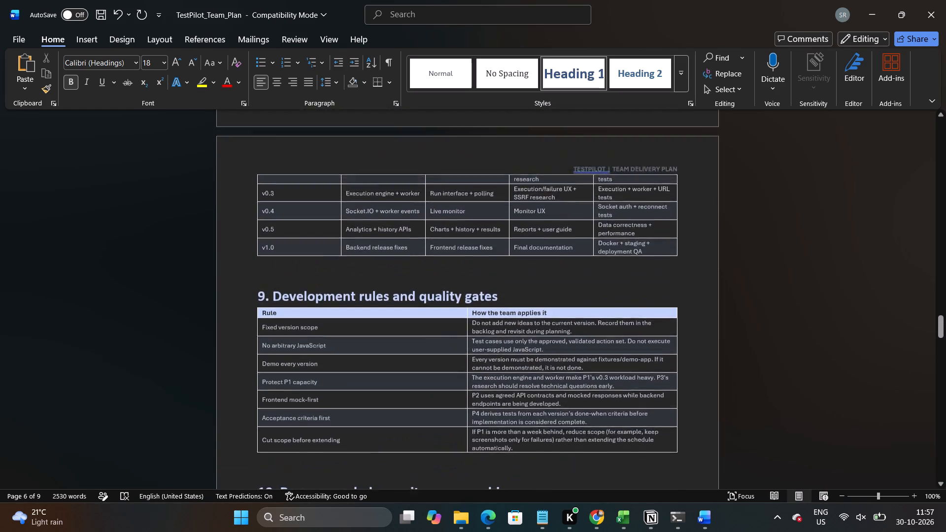
{"action": "scroll", "coordinate": [262, 170], "scroll_direction": "up", "scroll_amount": 2}
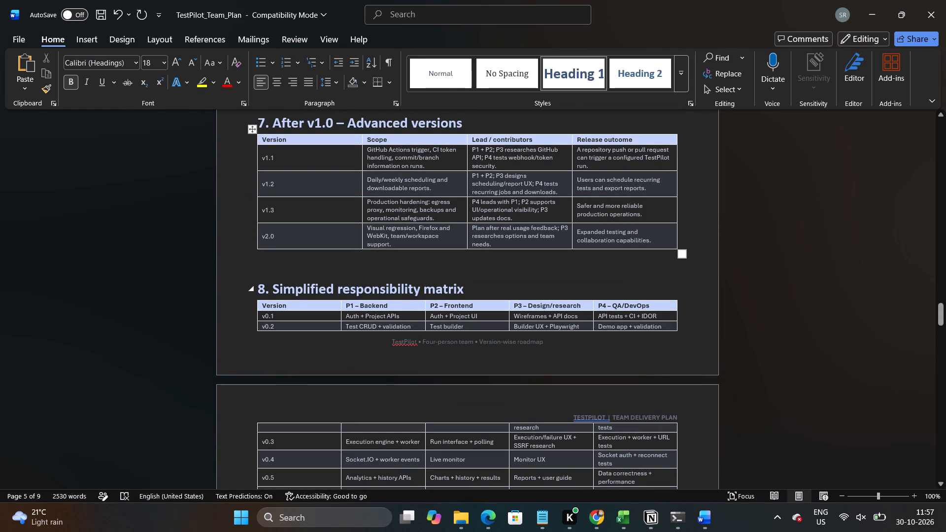
{"action": "left_click", "coordinate": [259, 287]}
{"action": "key", "text": "Return"}
Review the page layout of sections 6 to 11, checking where headings and tables fall across page breaks.
{"action": "scroll", "coordinate": [259, 287], "scroll_direction": "down", "scroll_amount": 3}
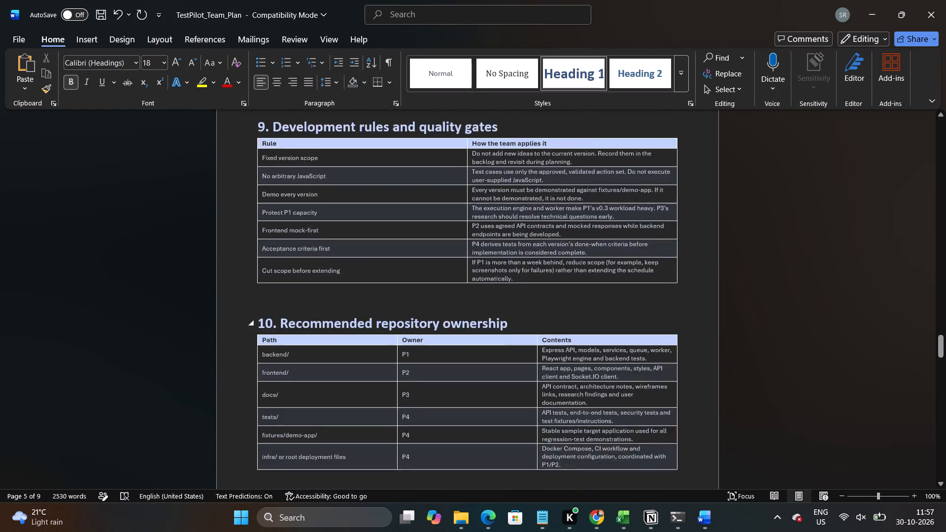
{"action": "scroll", "coordinate": [259, 287], "scroll_direction": "down", "scroll_amount": 7}
{"action": "scroll", "coordinate": [259, 287], "scroll_direction": "up", "scroll_amount": 3}
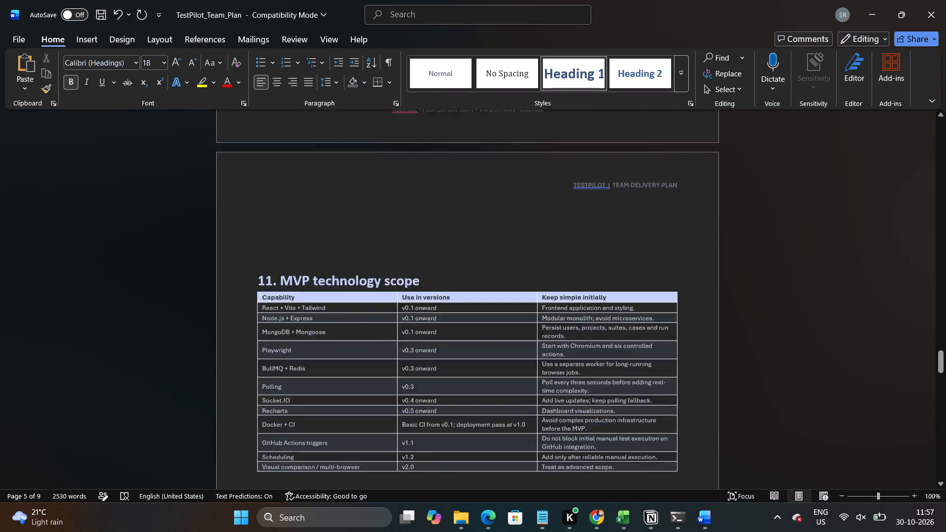
{"action": "scroll", "coordinate": [259, 287], "scroll_direction": "up", "scroll_amount": 1}
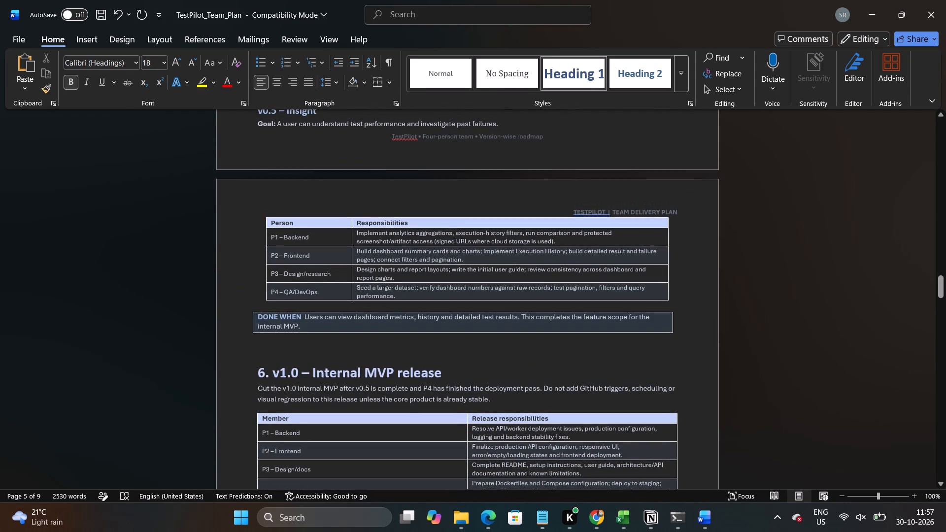
{"action": "scroll", "coordinate": [259, 287], "scroll_direction": "up", "scroll_amount": 1}
{"action": "scroll", "coordinate": [259, 287], "scroll_direction": "down", "scroll_amount": 2}
{"action": "scroll", "coordinate": [259, 287], "scroll_direction": "up", "scroll_amount": 1}
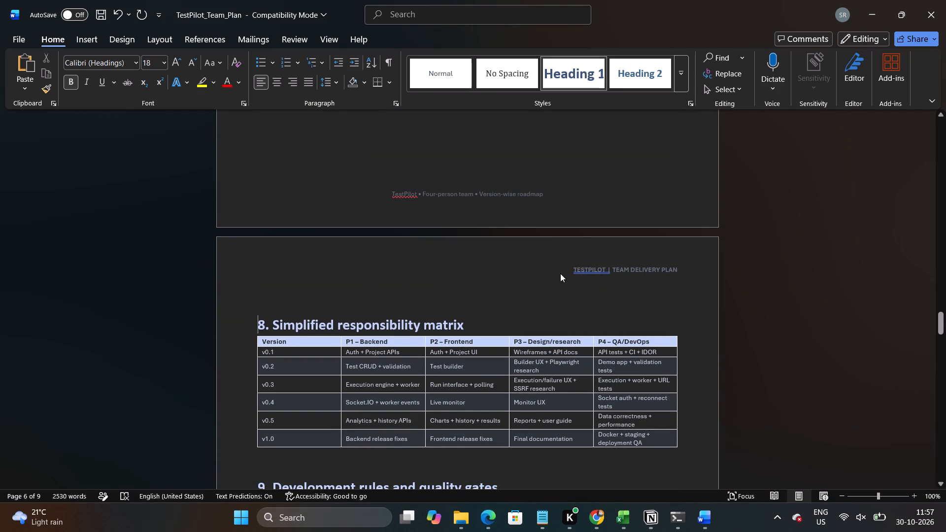
{"action": "left_click", "coordinate": [543, 282]}
{"action": "left_click", "coordinate": [688, 270]}
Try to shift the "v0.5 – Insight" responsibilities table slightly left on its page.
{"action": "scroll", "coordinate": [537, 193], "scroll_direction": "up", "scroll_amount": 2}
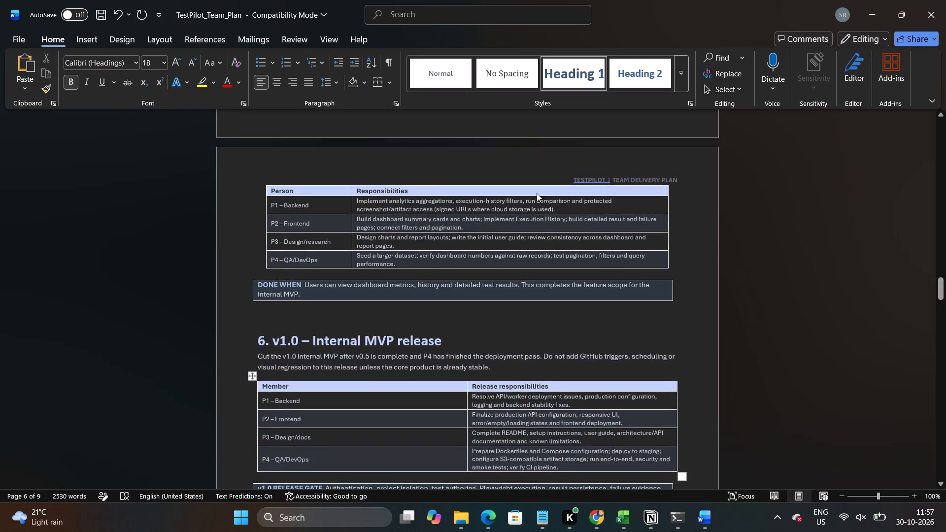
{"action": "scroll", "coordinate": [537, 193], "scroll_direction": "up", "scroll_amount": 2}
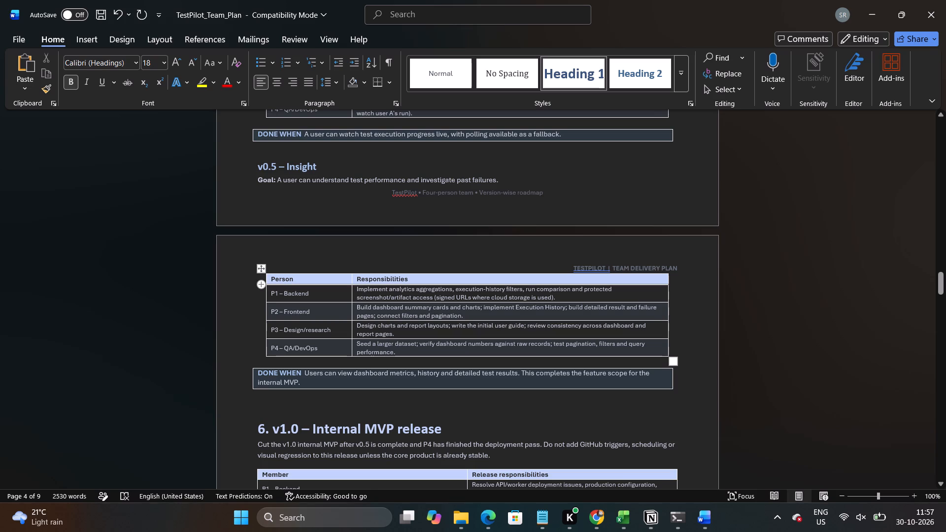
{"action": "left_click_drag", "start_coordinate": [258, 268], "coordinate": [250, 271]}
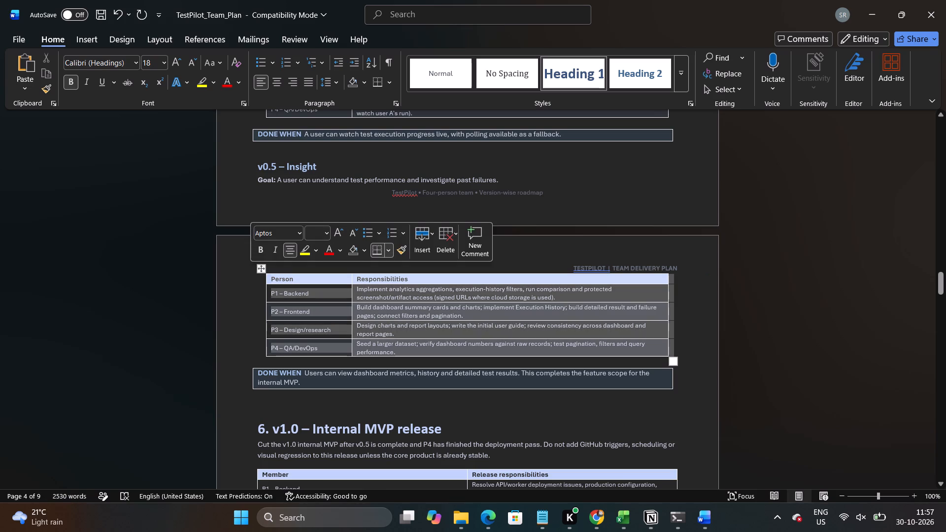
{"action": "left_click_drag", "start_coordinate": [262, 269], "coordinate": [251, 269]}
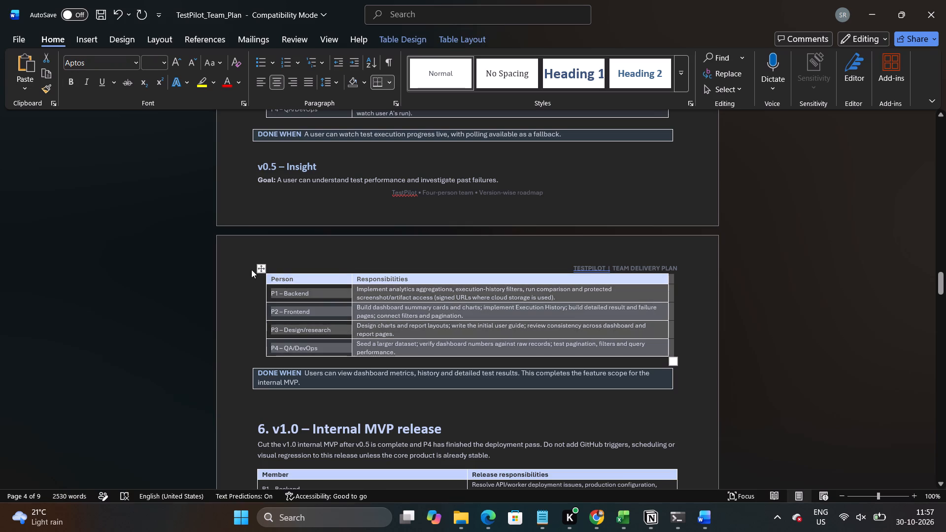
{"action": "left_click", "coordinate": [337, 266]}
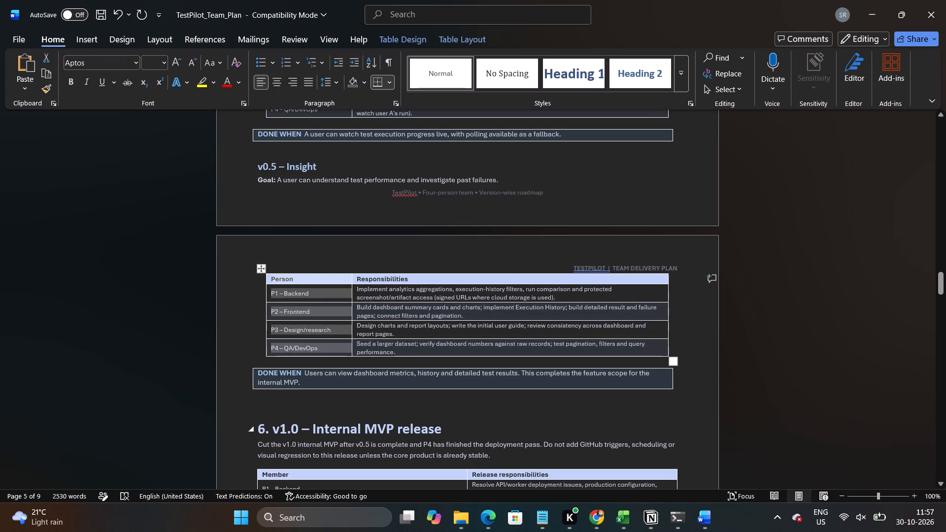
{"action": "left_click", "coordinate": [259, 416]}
Review the pages from the v0.5 section back to the cover page, examining table splits and the title page.
{"action": "scroll", "coordinate": [259, 416], "scroll_direction": "up", "scroll_amount": 3}
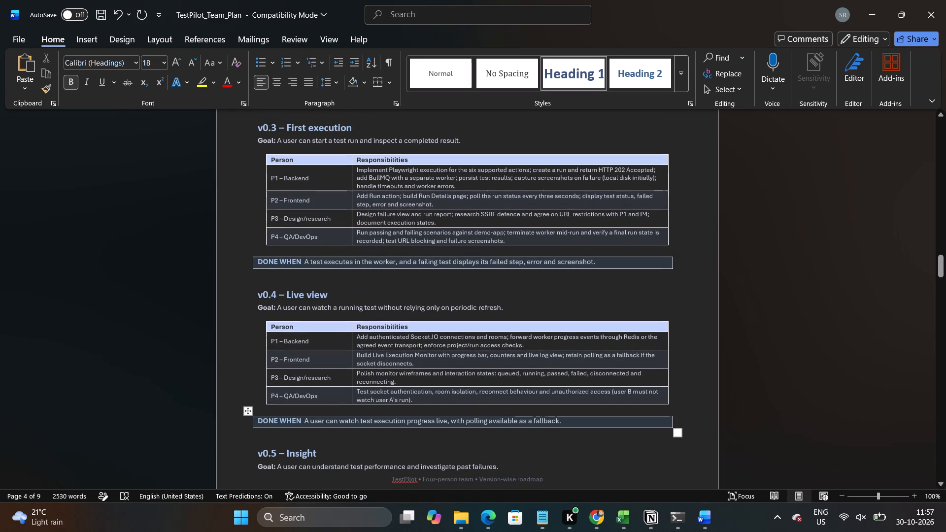
{"action": "scroll", "coordinate": [259, 416], "scroll_direction": "up", "scroll_amount": 6}
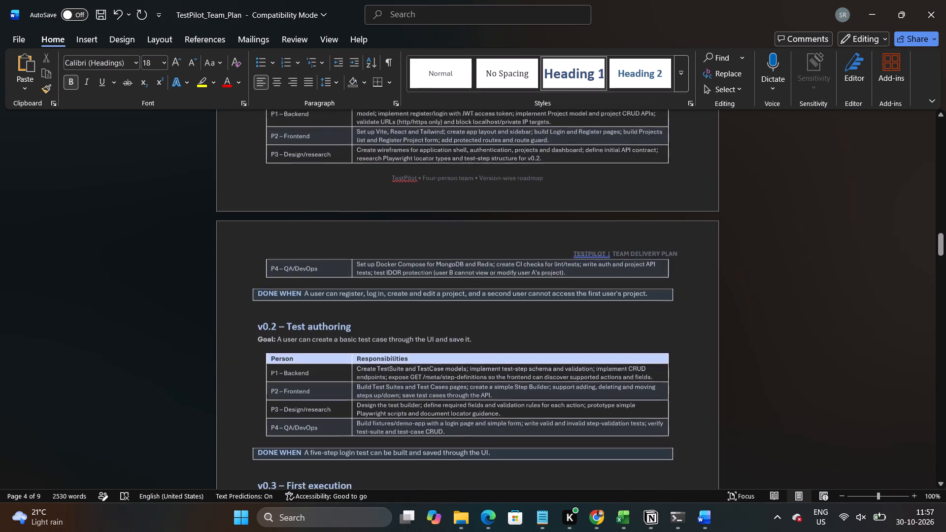
{"action": "scroll", "coordinate": [259, 416], "scroll_direction": "up", "scroll_amount": 7}
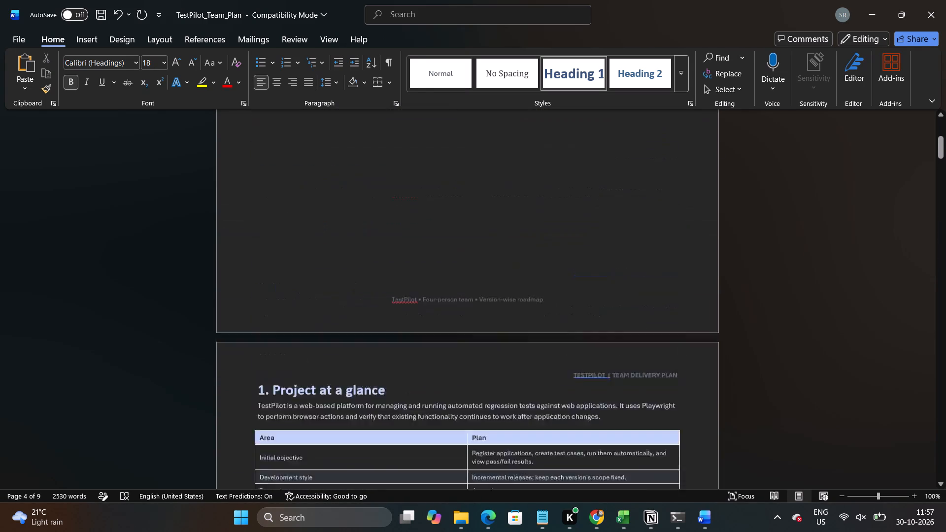
{"action": "scroll", "coordinate": [259, 416], "scroll_direction": "up", "scroll_amount": 4}
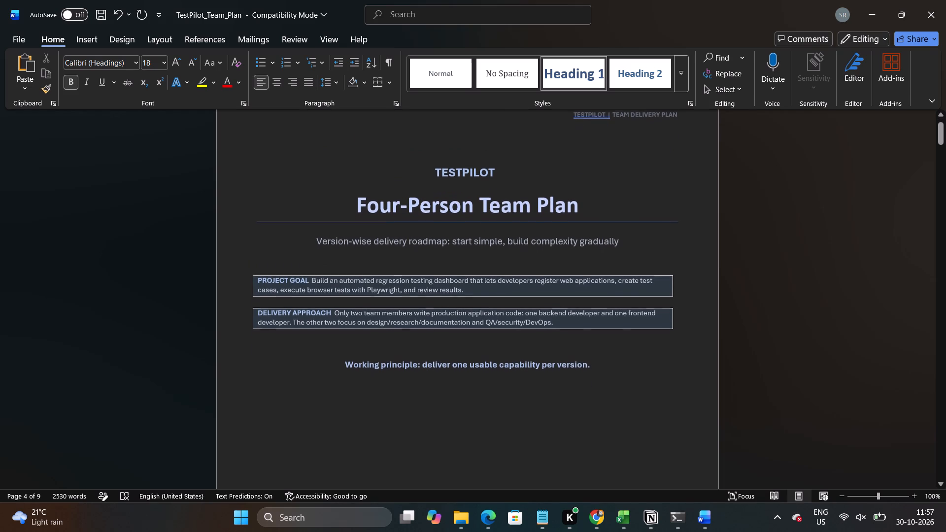
{"action": "scroll", "coordinate": [279, 492], "scroll_direction": "up", "scroll_amount": 1}
{"action": "scroll", "coordinate": [346, 323], "scroll_direction": "up", "scroll_amount": 4}
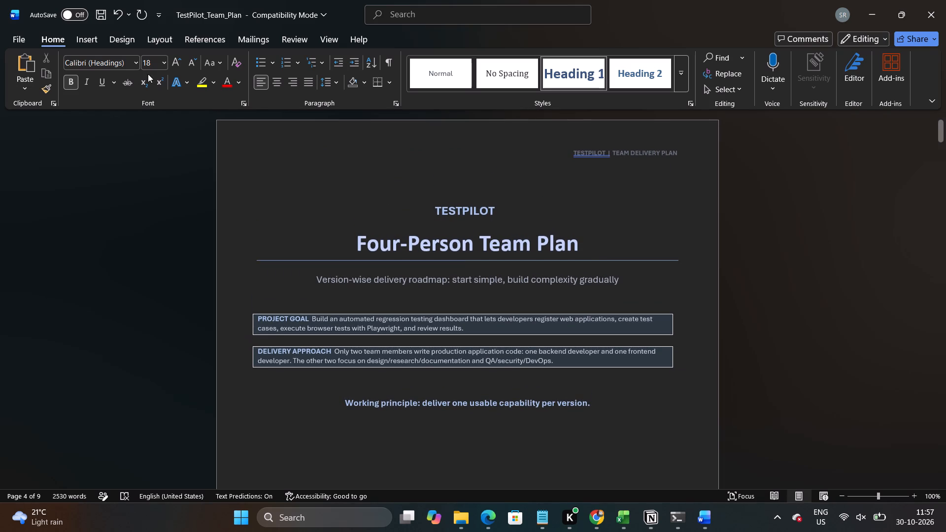
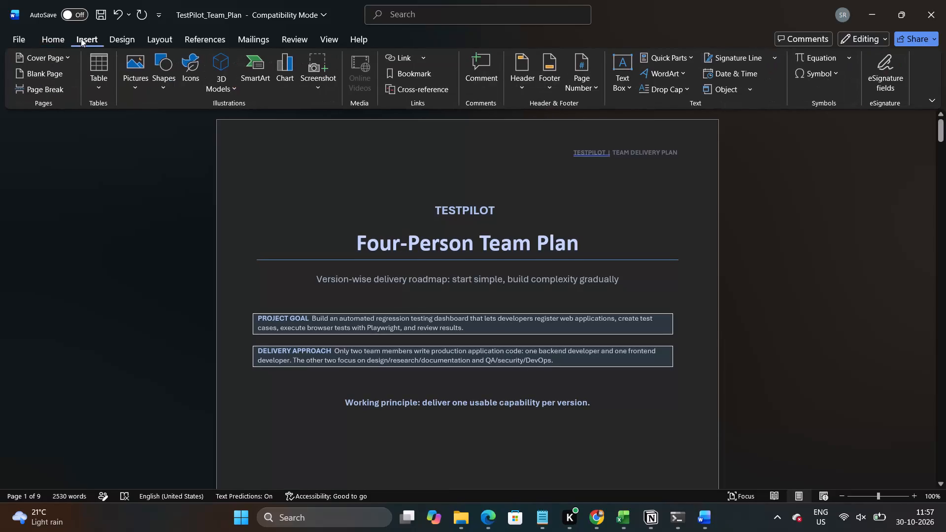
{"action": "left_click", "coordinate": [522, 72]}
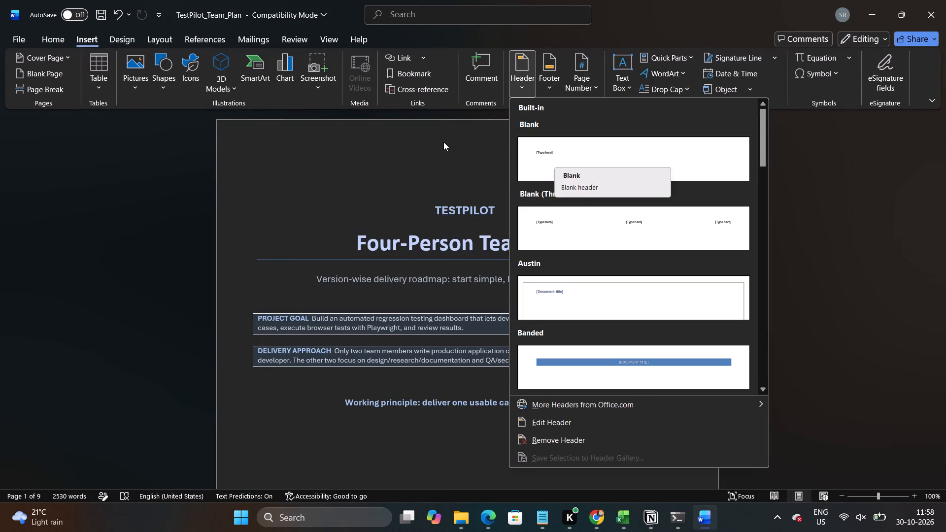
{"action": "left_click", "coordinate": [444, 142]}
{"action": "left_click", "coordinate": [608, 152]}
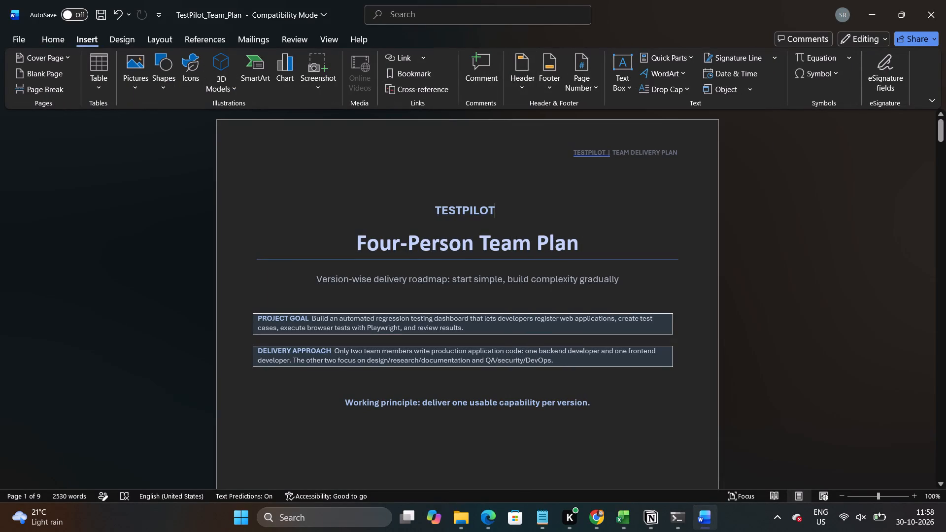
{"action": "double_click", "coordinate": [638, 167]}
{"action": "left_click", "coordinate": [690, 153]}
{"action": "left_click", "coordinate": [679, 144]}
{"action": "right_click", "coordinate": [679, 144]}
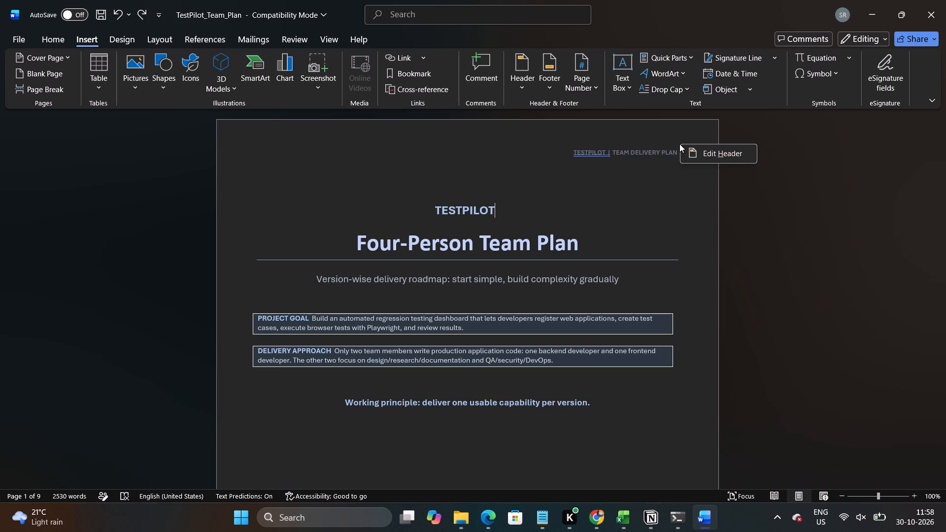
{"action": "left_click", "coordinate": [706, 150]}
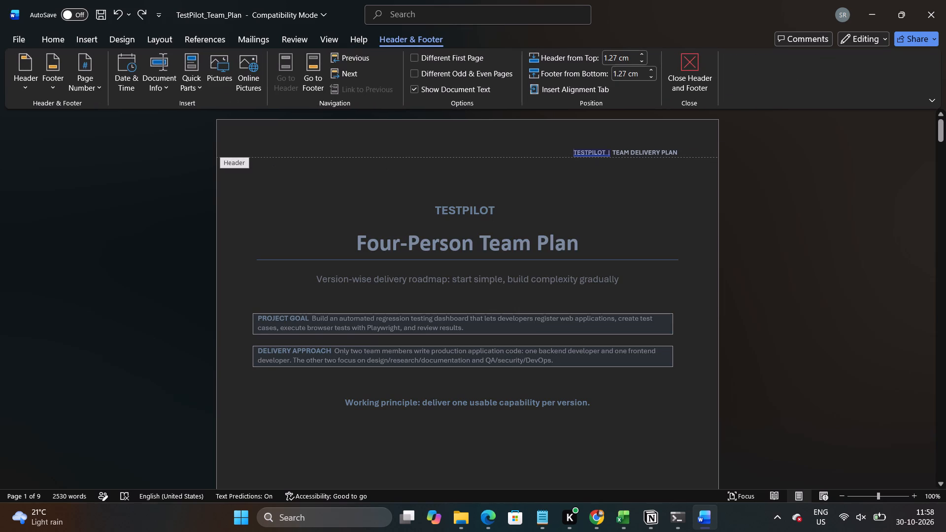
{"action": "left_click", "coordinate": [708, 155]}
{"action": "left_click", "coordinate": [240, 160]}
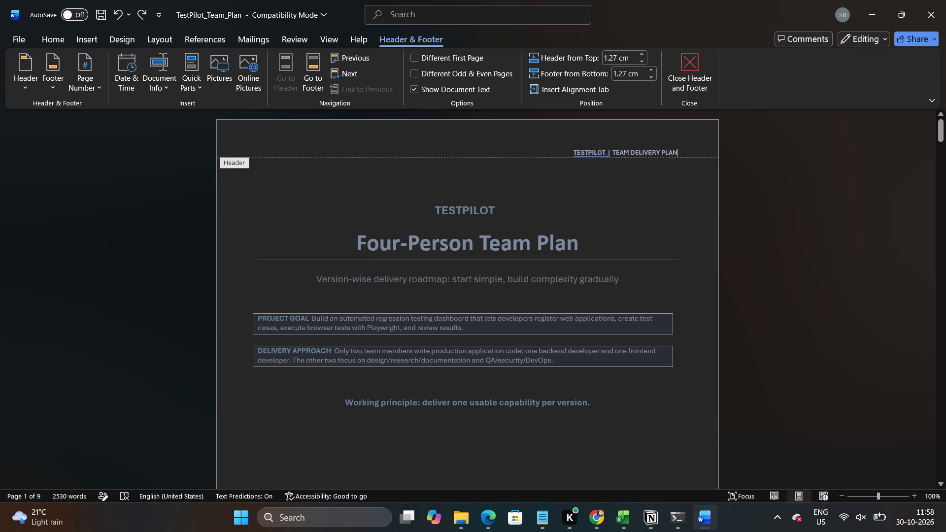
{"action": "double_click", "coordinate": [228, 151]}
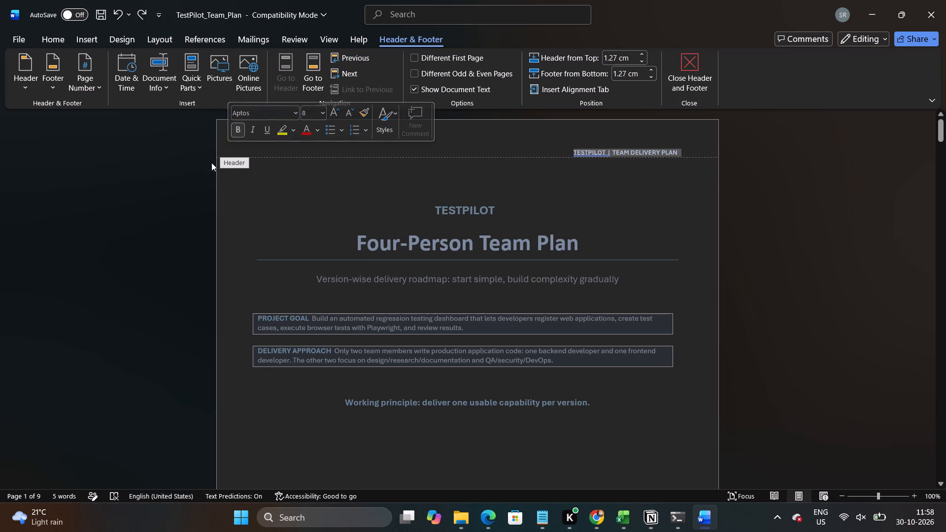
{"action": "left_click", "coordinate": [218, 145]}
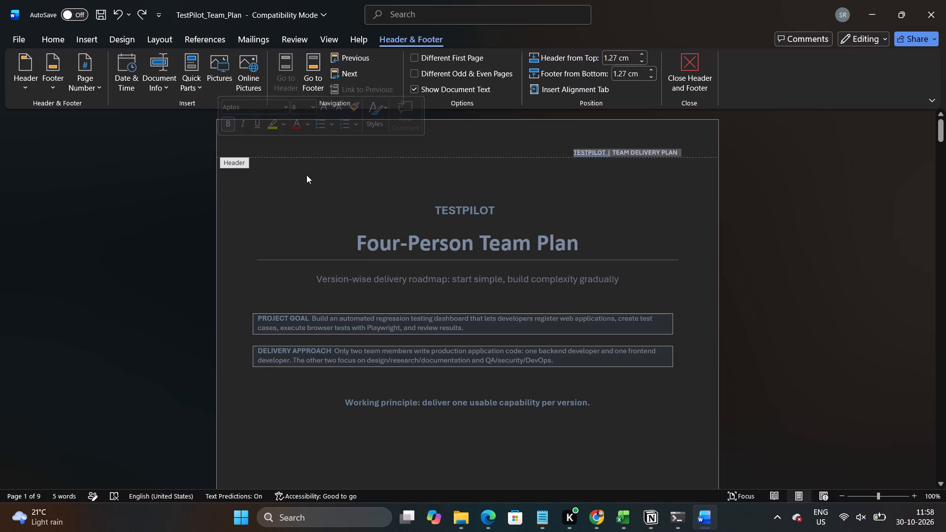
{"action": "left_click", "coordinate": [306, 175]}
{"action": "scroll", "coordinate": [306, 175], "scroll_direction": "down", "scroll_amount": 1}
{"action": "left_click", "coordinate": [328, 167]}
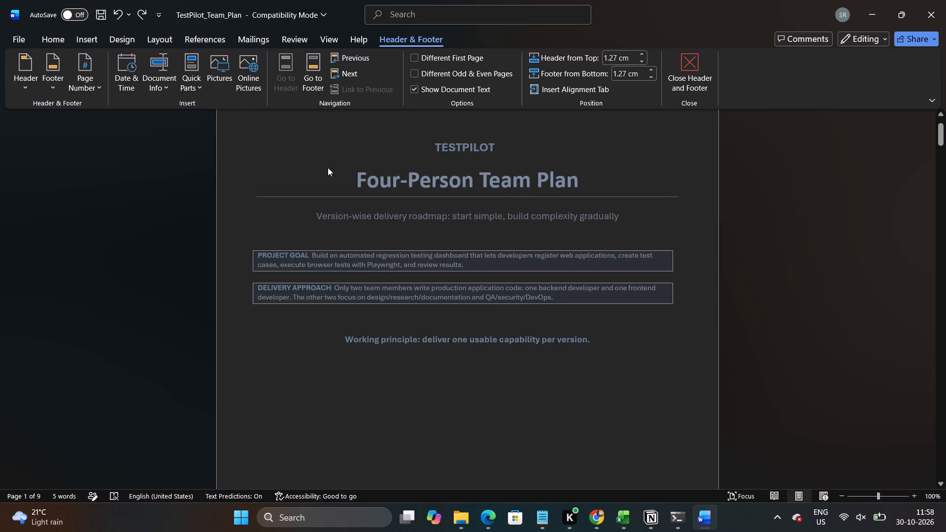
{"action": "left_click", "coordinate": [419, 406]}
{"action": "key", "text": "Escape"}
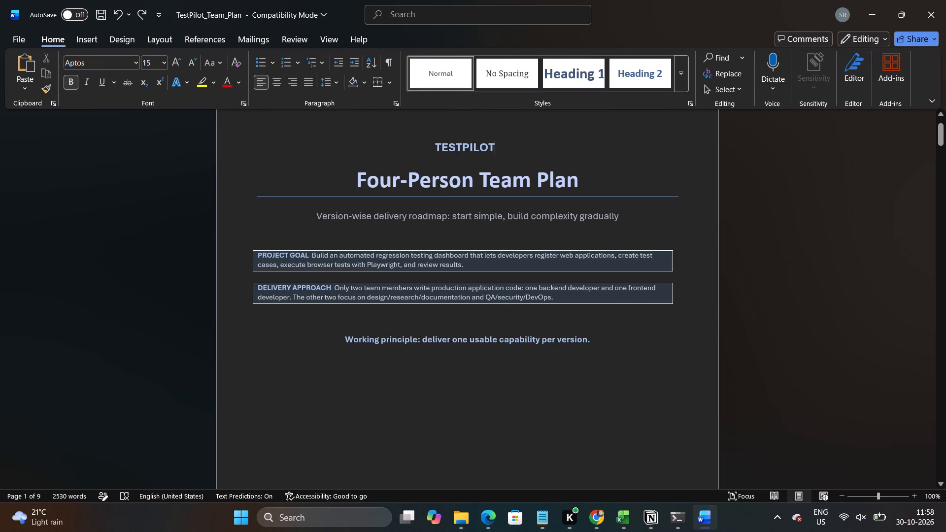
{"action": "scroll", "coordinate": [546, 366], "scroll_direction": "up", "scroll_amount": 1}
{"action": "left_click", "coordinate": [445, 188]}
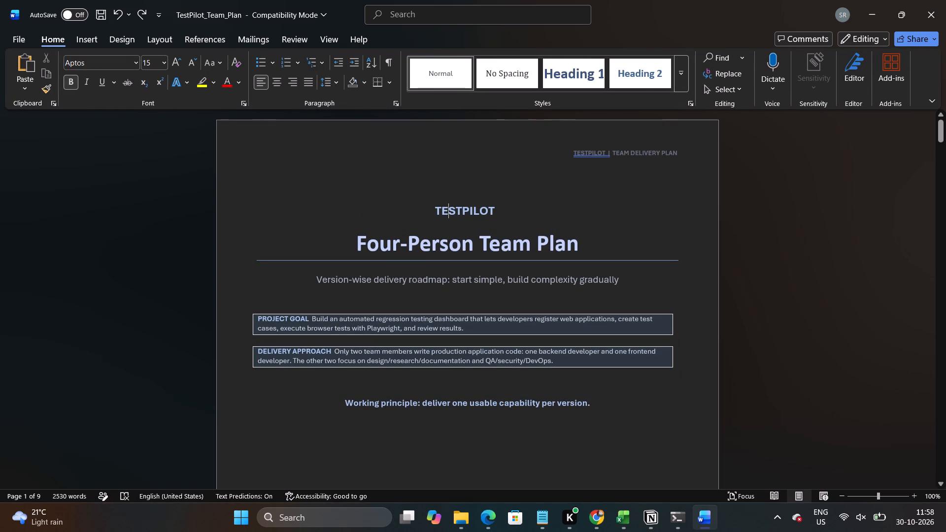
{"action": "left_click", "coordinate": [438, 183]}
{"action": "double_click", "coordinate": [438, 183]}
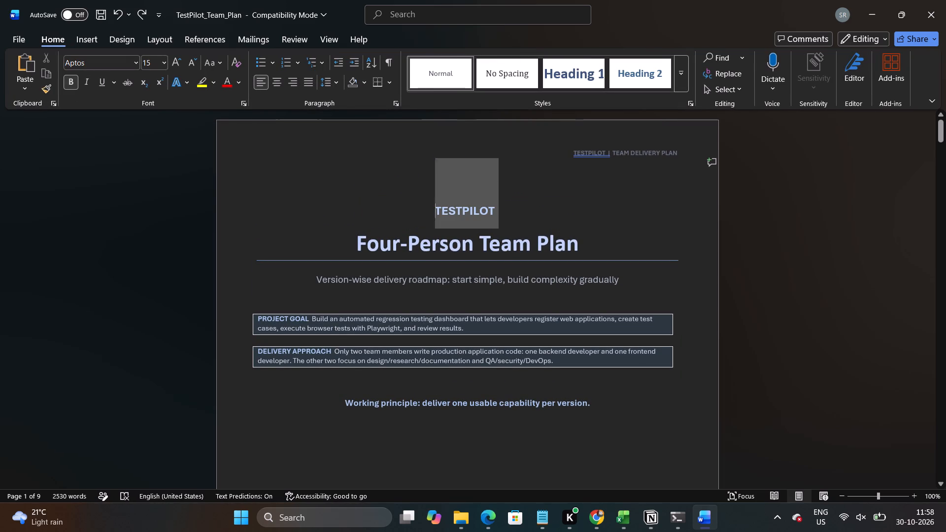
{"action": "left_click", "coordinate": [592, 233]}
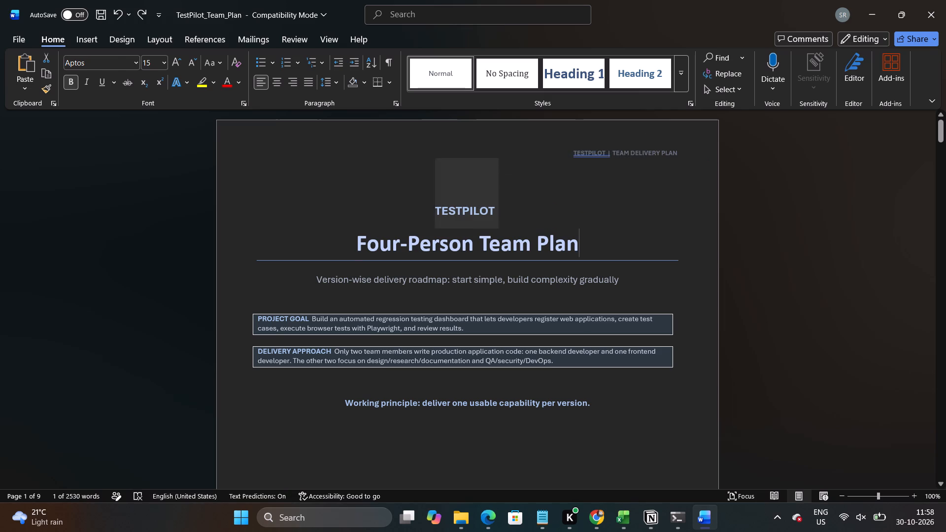
Insert three blank lines above the "3. How the team works together" heading to push it and its table onto the following page.
{"action": "scroll", "coordinate": [592, 233], "scroll_direction": "down", "scroll_amount": 6}
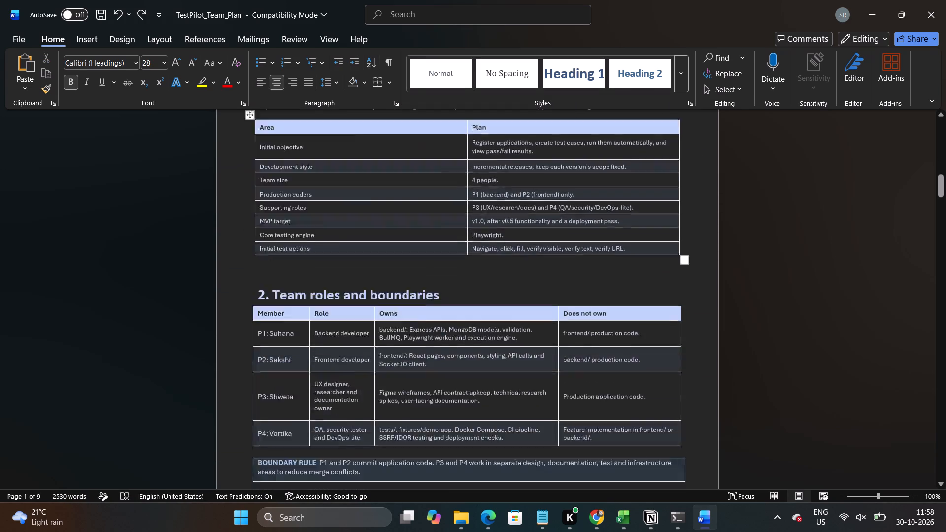
{"action": "scroll", "coordinate": [592, 233], "scroll_direction": "down", "scroll_amount": 7}
{"action": "scroll", "coordinate": [592, 233], "scroll_direction": "up", "scroll_amount": 1}
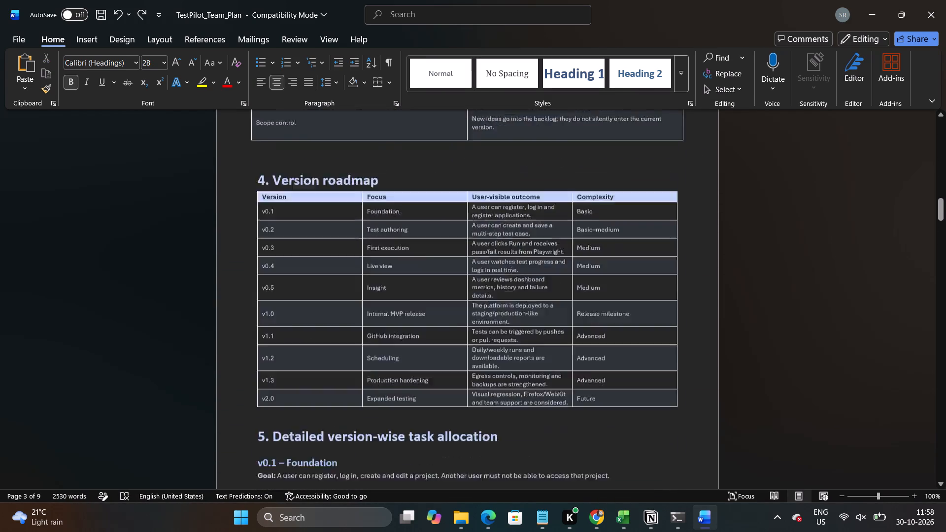
{"action": "scroll", "coordinate": [592, 233], "scroll_direction": "up", "scroll_amount": 4}
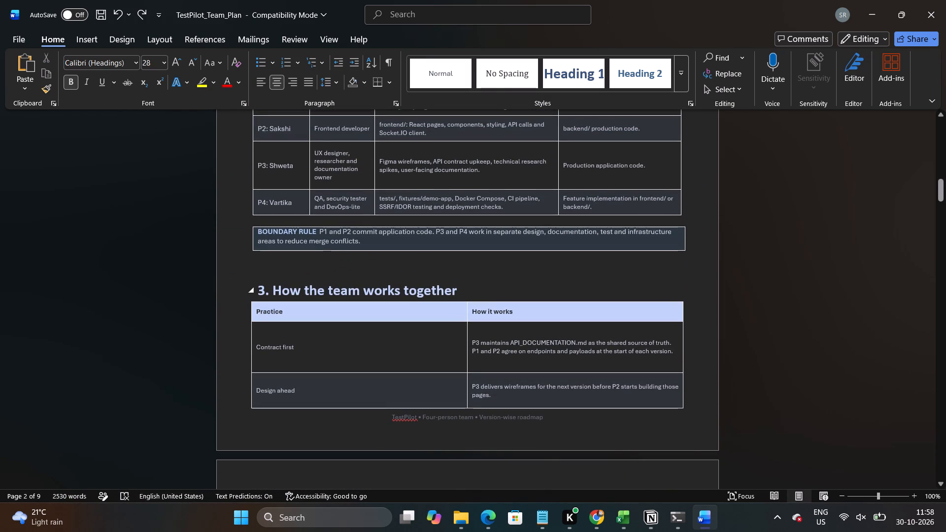
{"action": "left_click", "coordinate": [259, 292]}
{"action": "key", "text": "Return"}
{"action": "key", "text": "Return"}
{"action": "key", "text": "Return"}
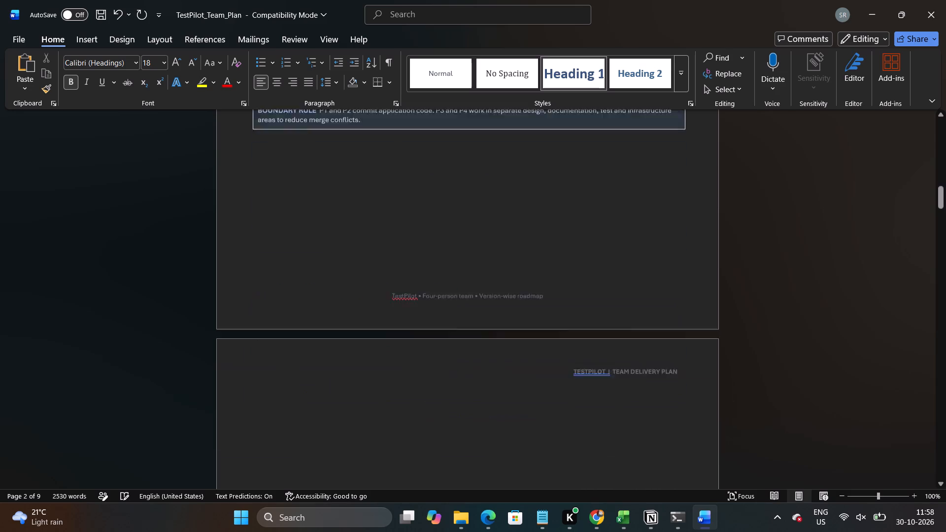
Remove the surplus blank lines above the "3. How the team works together" heading so it sits at the top of its page.
{"action": "scroll", "coordinate": [259, 292], "scroll_direction": "down", "scroll_amount": 1}
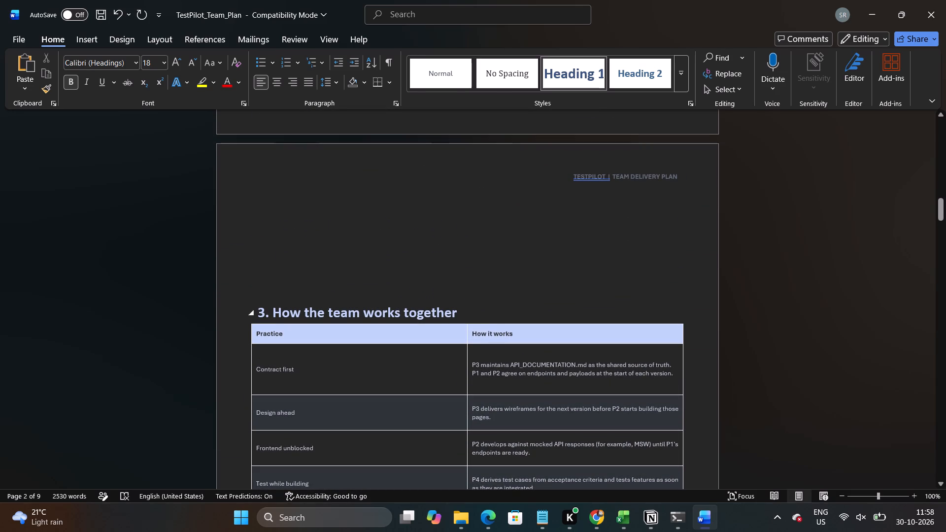
{"action": "left_click", "coordinate": [319, 287]}
{"action": "double_click", "coordinate": [322, 261]}
{"action": "key", "text": "BackSpace"}
{"action": "key", "text": "BackSpace"}
{"action": "key", "text": "Return"}
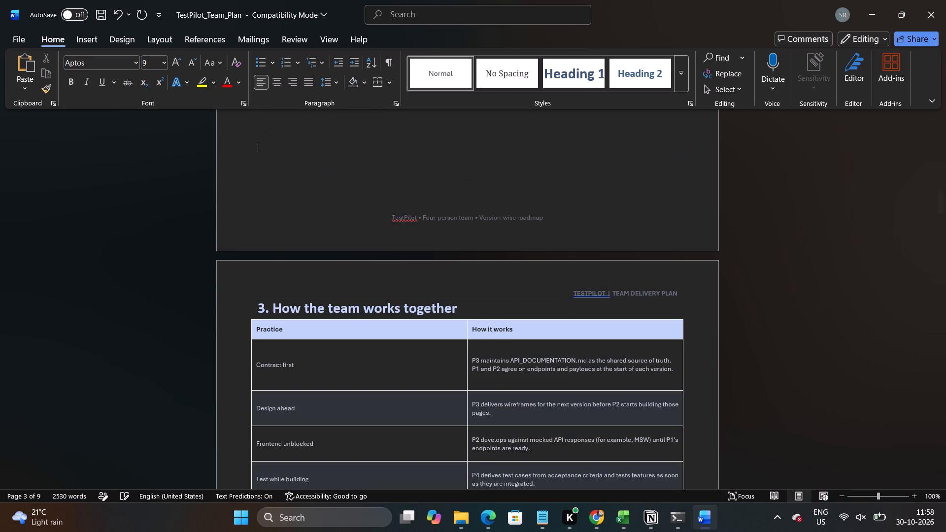
Insert two blank lines above the "7. After v1.0 – Advanced versions" heading to move it and its table onto the following page.
{"action": "scroll", "coordinate": [418, 350], "scroll_direction": "up", "scroll_amount": 3}
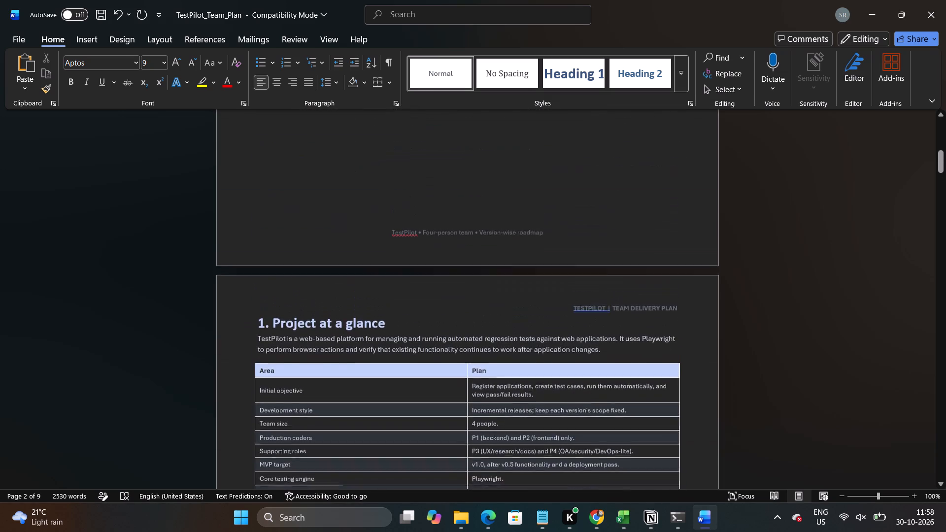
{"action": "scroll", "coordinate": [418, 350], "scroll_direction": "down", "scroll_amount": 5}
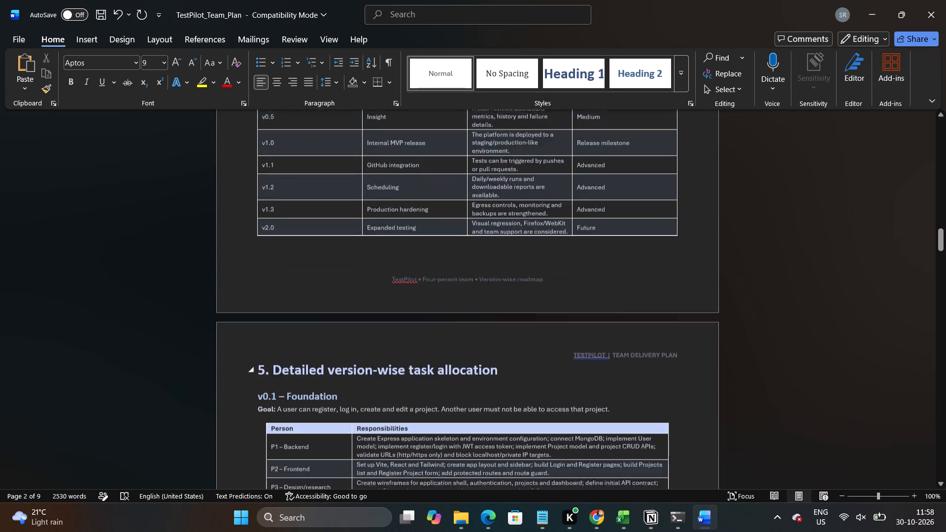
{"action": "scroll", "coordinate": [418, 350], "scroll_direction": "down", "scroll_amount": 7}
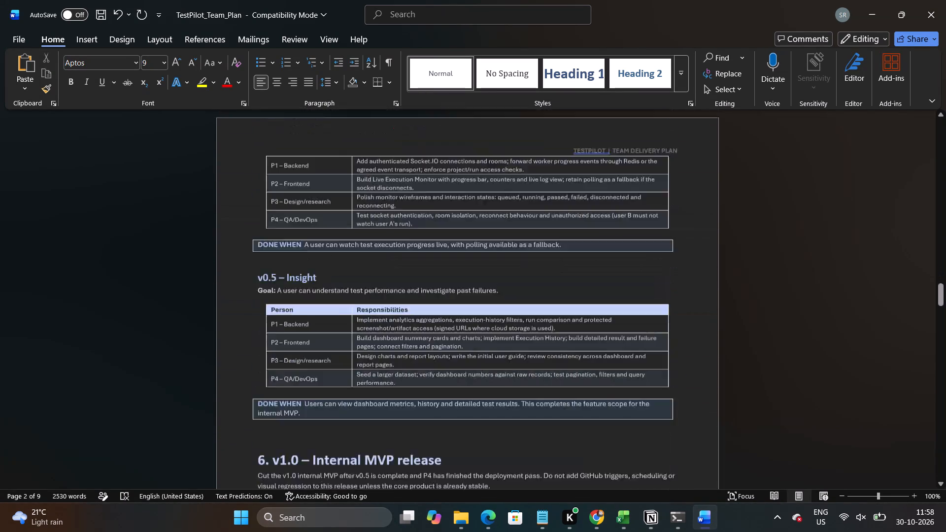
{"action": "scroll", "coordinate": [418, 350], "scroll_direction": "down", "scroll_amount": 5}
{"action": "scroll", "coordinate": [418, 350], "scroll_direction": "up", "scroll_amount": 1}
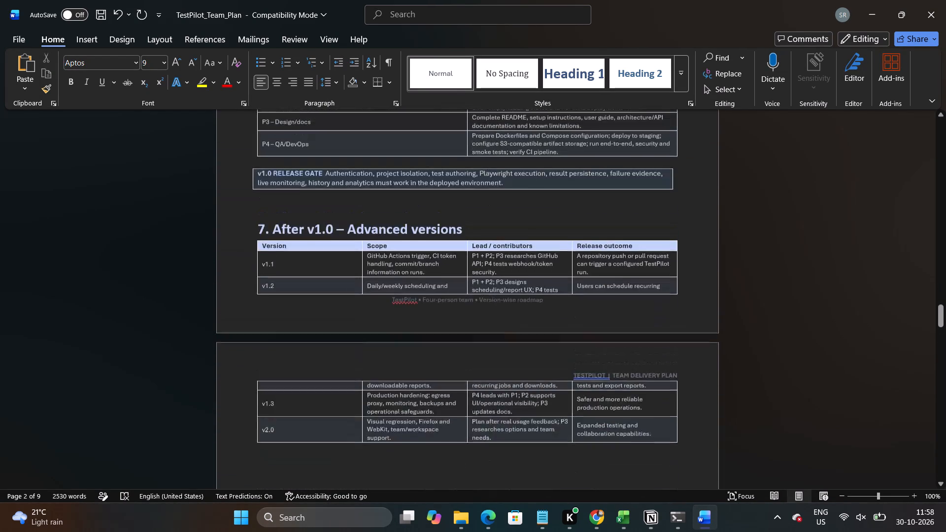
{"action": "left_click", "coordinate": [259, 241]}
{"action": "key", "text": "Return"}
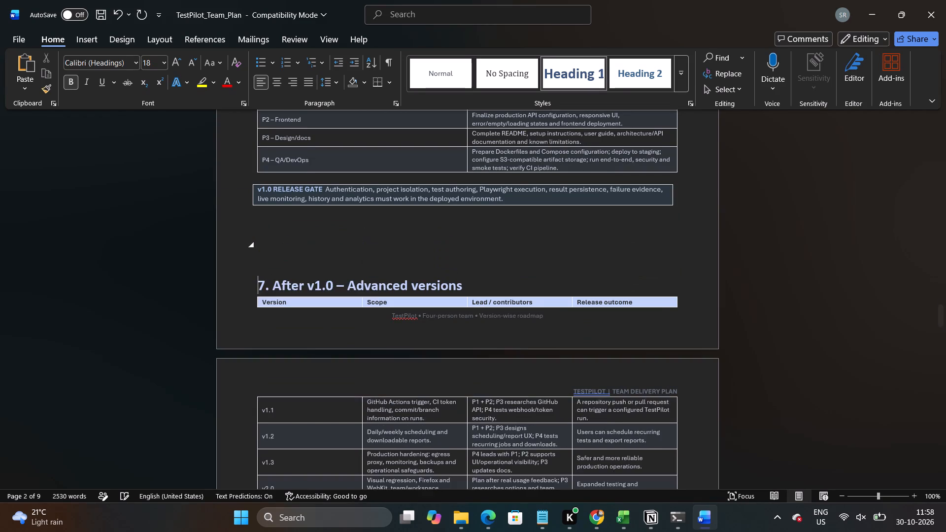
{"action": "key", "text": "Return"}
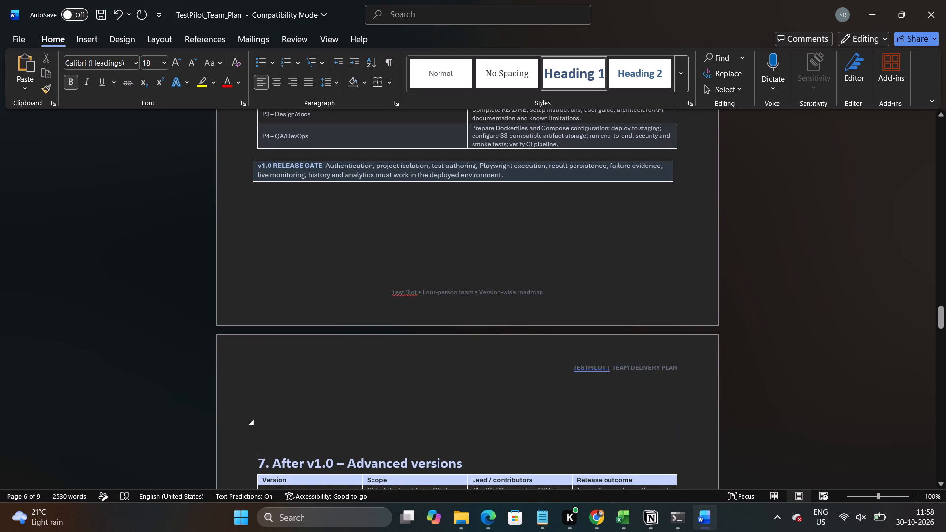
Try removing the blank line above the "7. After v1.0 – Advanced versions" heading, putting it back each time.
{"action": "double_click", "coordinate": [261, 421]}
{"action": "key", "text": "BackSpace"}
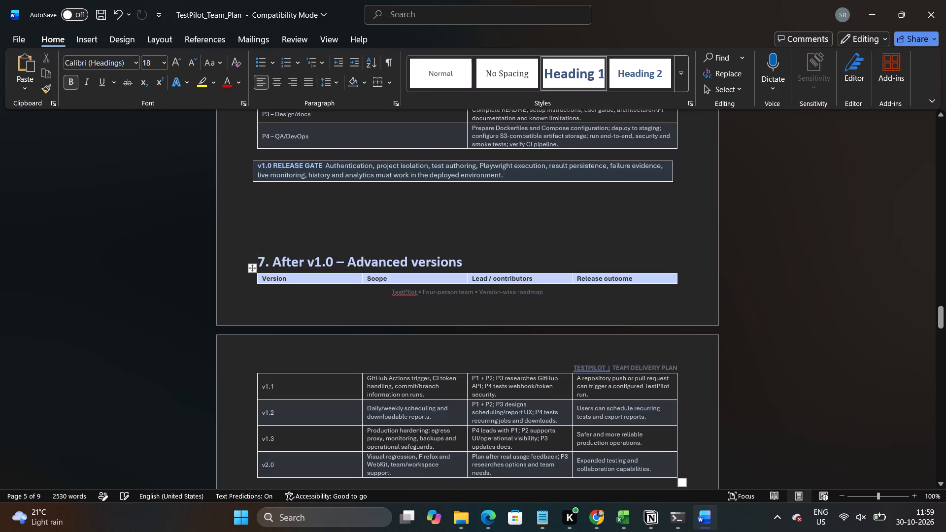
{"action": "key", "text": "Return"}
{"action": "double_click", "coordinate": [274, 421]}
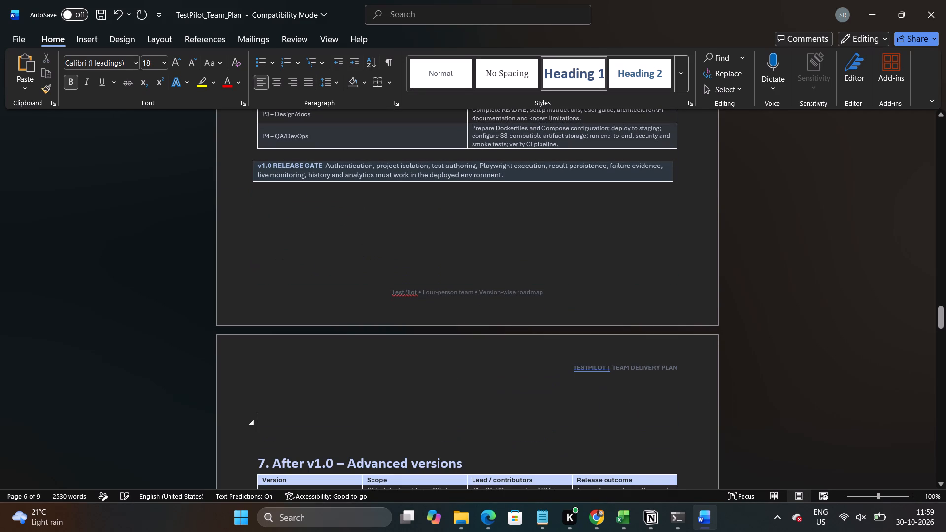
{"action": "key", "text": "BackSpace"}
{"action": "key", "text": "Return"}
Delete the blank line at the top of the page above the "7. After v1.0 – Advanced versions" heading.
{"action": "scroll", "coordinate": [397, 444], "scroll_direction": "down", "scroll_amount": 1}
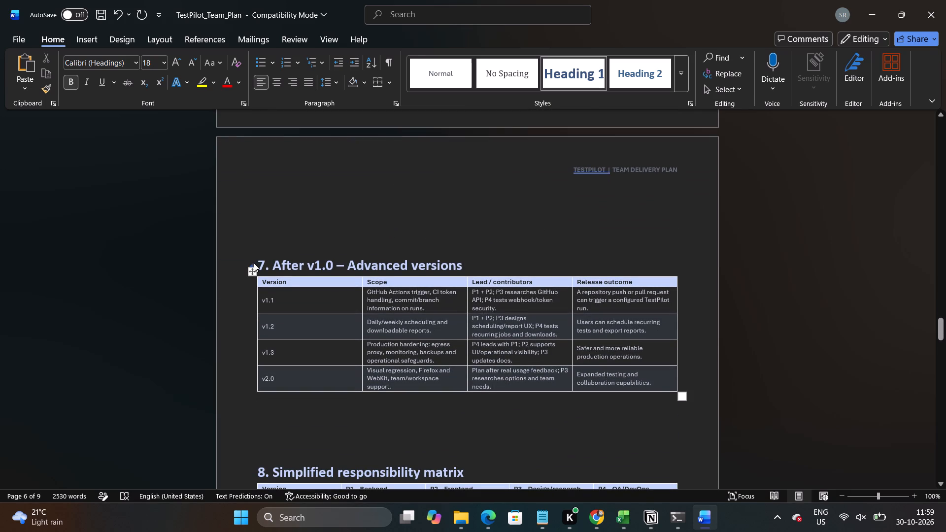
{"action": "left_click", "coordinate": [261, 212]}
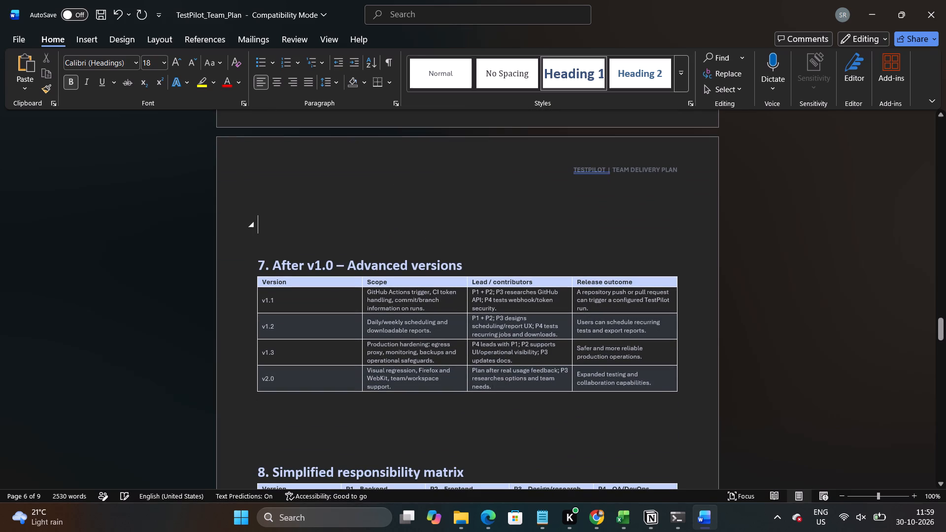
{"action": "double_click", "coordinate": [261, 212]}
{"action": "right_click", "coordinate": [261, 212]}
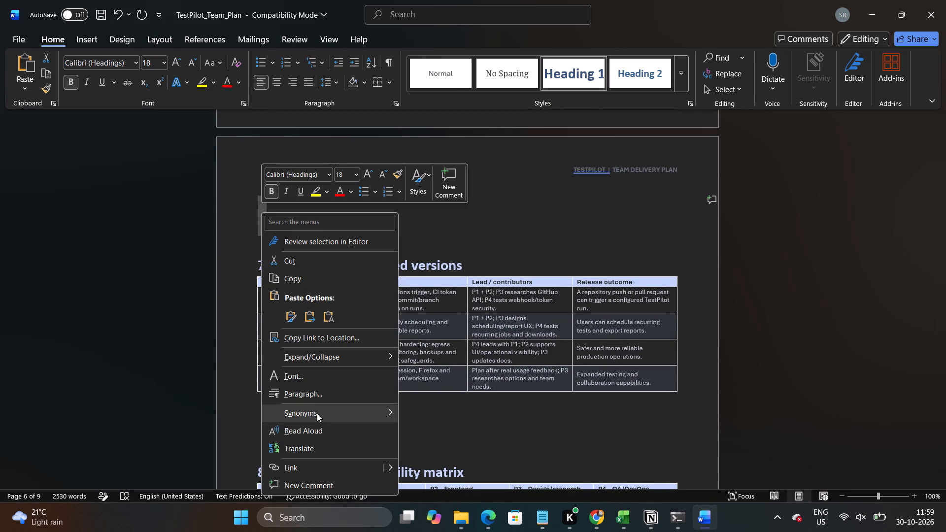
{"action": "key", "text": "Delete"}
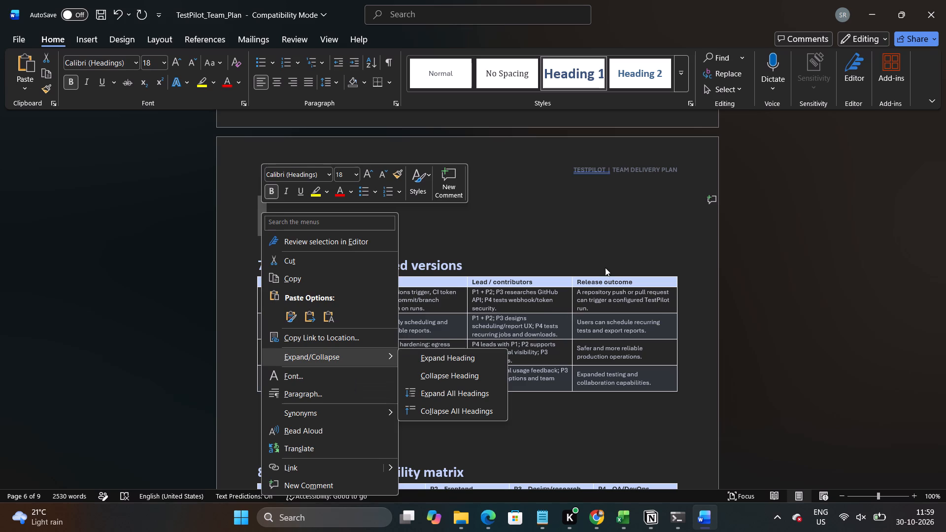
{"action": "left_click", "coordinate": [595, 202]}
{"action": "key", "text": "Delete"}
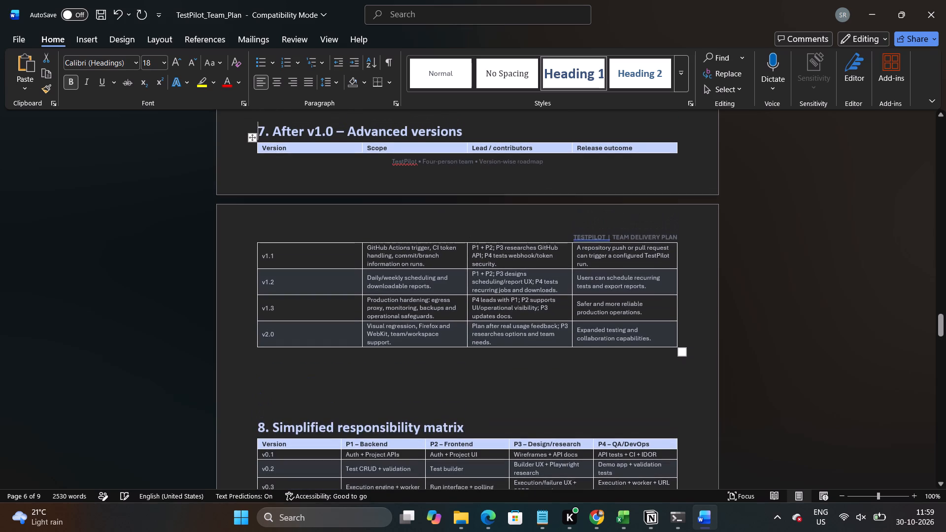
Insert a blank line above the "7. After v1.0 – Advanced versions" heading to move it and its table onto the following page.
{"action": "key", "text": "Return"}
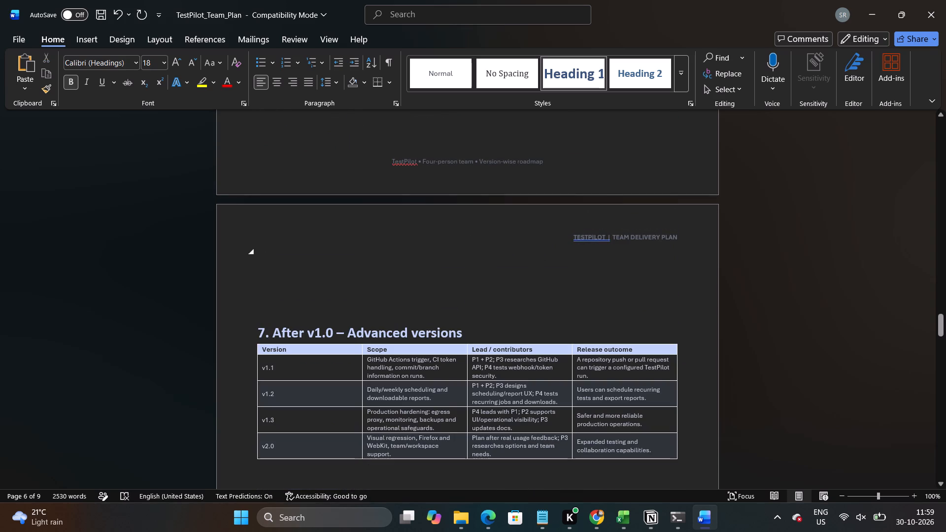
Open the document's existing page header for editing.
{"action": "scroll", "coordinate": [411, 263], "scroll_direction": "down", "scroll_amount": 13}
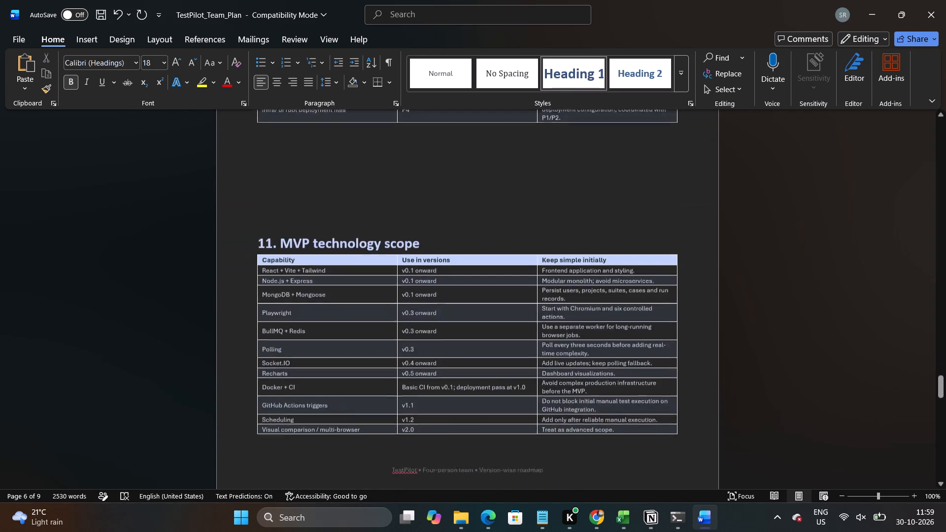
{"action": "scroll", "coordinate": [411, 263], "scroll_direction": "down", "scroll_amount": 3}
{"action": "scroll", "coordinate": [411, 263], "scroll_direction": "up", "scroll_amount": 16}
{"action": "scroll", "coordinate": [411, 263], "scroll_direction": "up", "scroll_amount": 6}
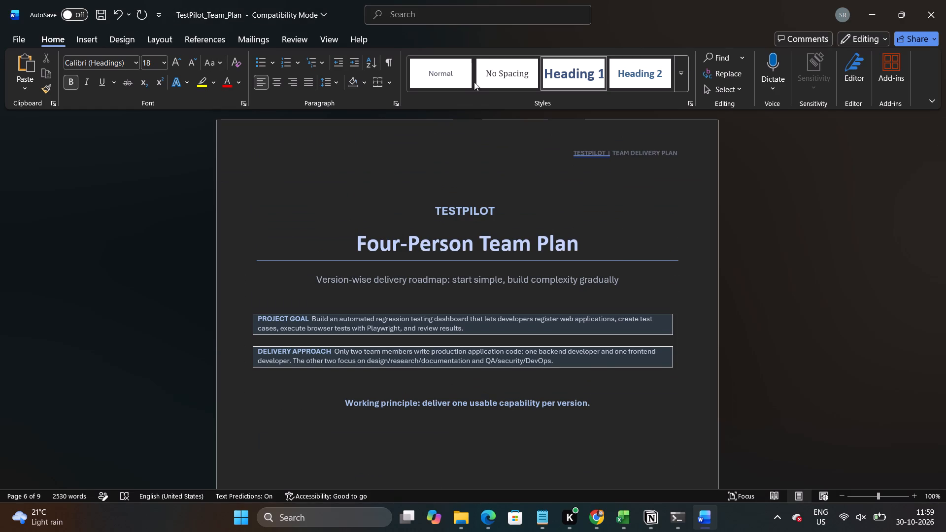
{"action": "left_click", "coordinate": [84, 38]}
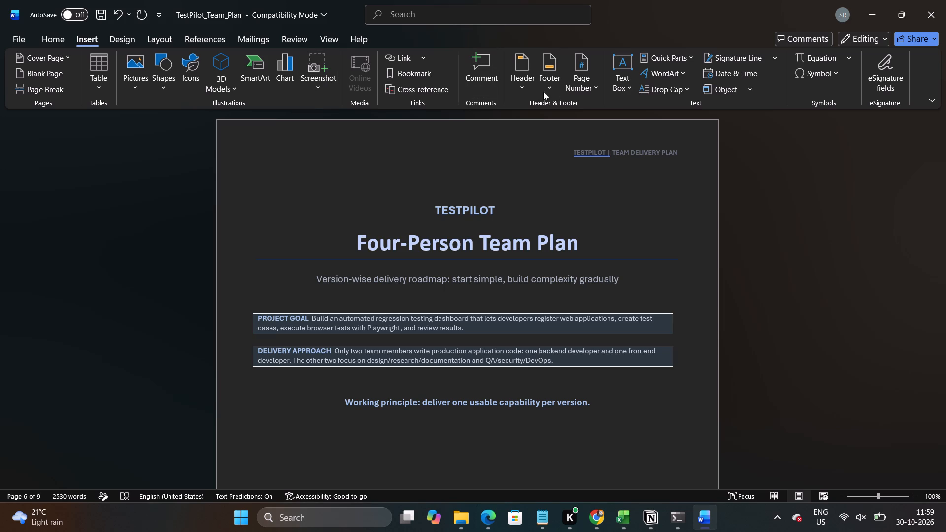
{"action": "left_click", "coordinate": [514, 84]}
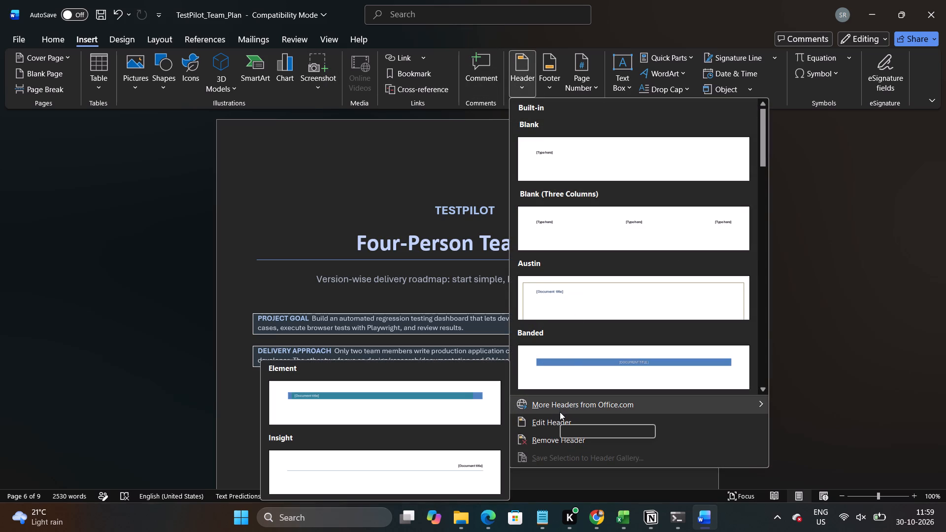
{"action": "left_click", "coordinate": [556, 420]}
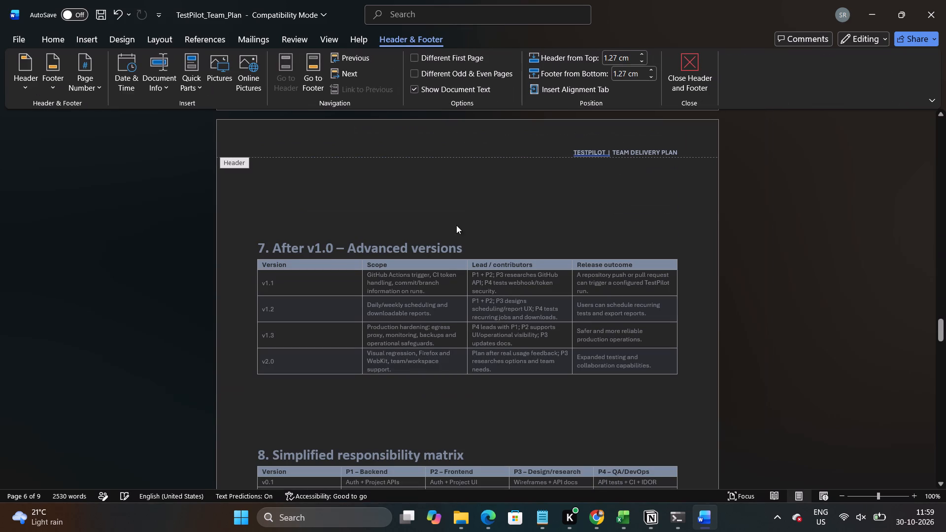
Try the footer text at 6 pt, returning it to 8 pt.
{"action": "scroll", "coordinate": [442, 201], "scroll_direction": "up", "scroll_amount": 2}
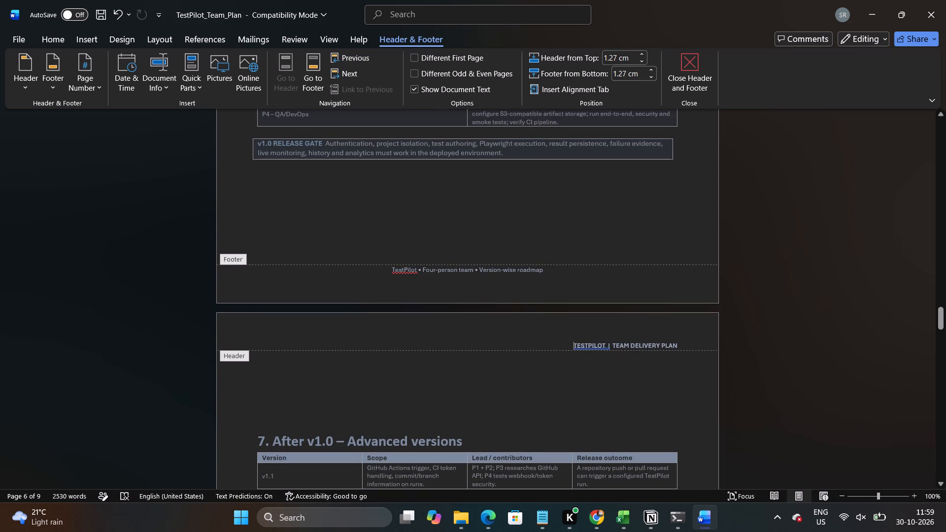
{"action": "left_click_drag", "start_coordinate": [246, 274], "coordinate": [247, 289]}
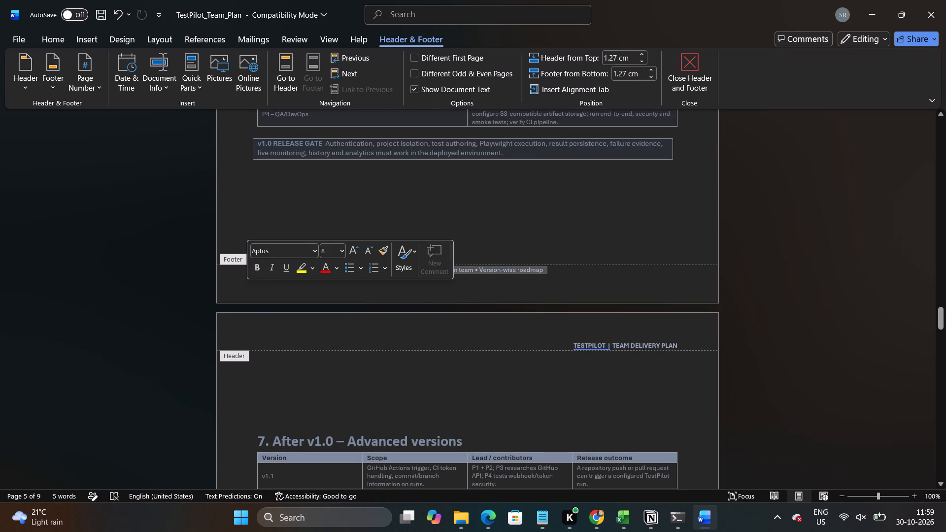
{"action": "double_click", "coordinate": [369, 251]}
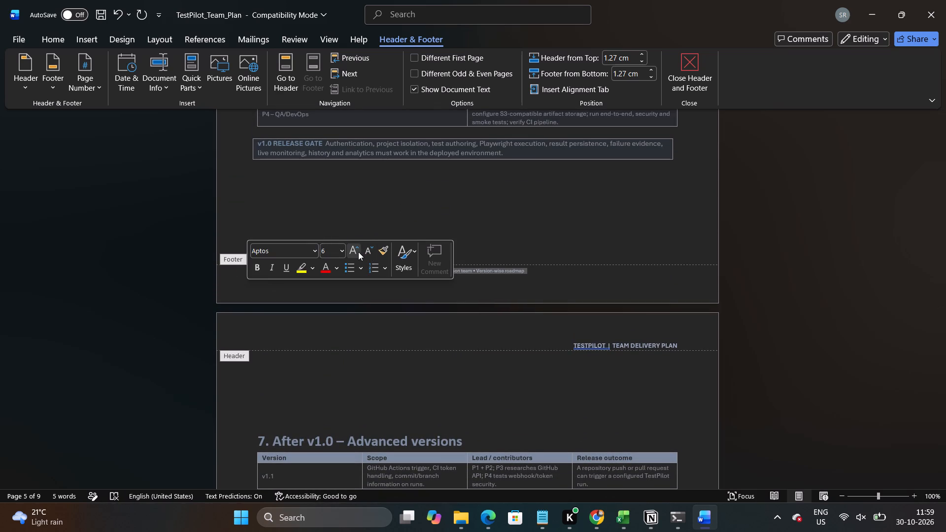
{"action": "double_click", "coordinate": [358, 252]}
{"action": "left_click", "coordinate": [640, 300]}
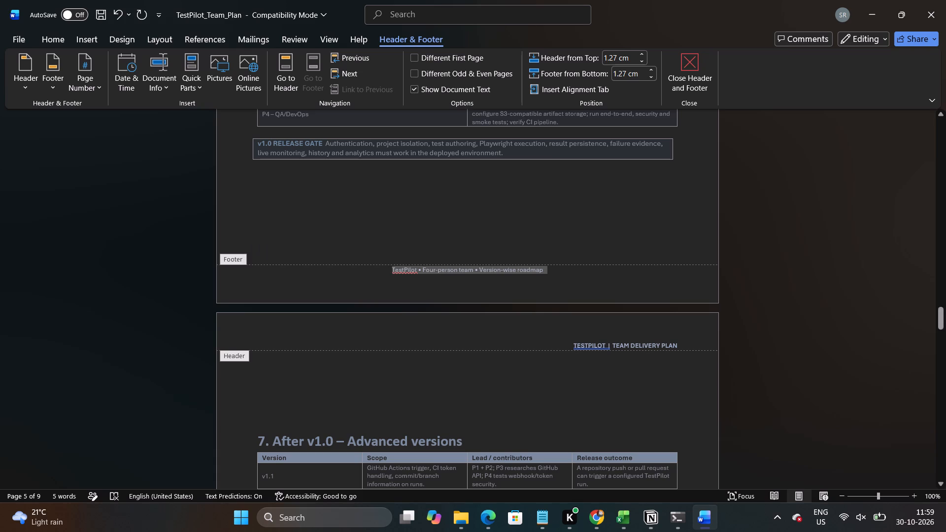
Set the header's distance from the top of the page to 1 cm.
{"action": "scroll", "coordinate": [603, 284], "scroll_direction": "up", "scroll_amount": 8}
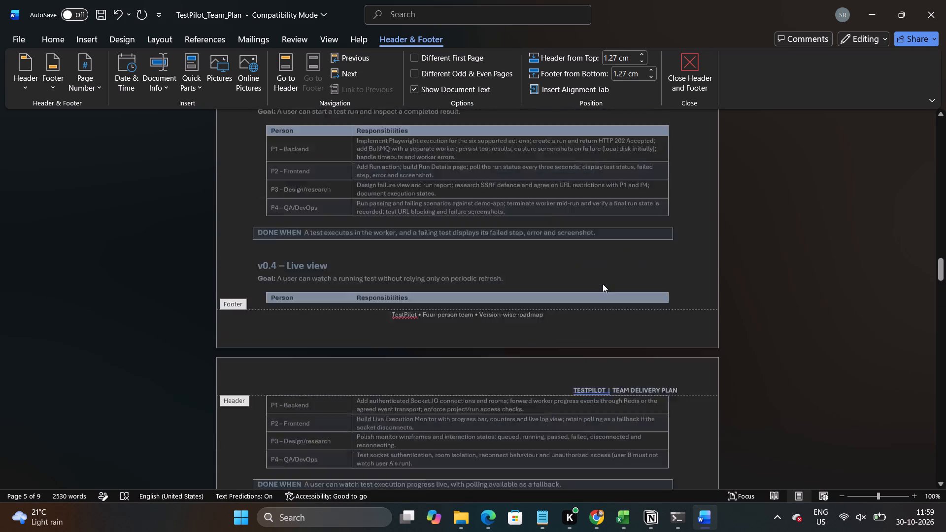
{"action": "scroll", "coordinate": [603, 284], "scroll_direction": "up", "scroll_amount": 2}
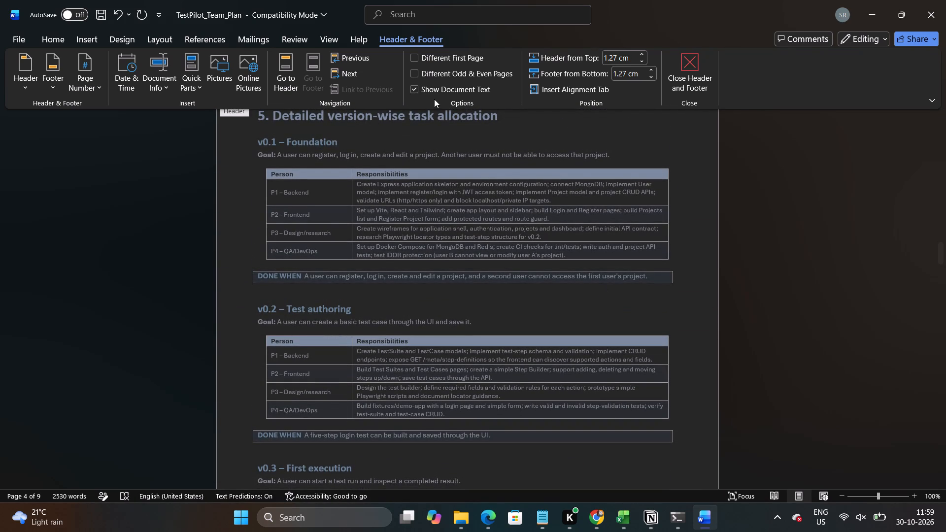
{"action": "double_click", "coordinate": [642, 60]}
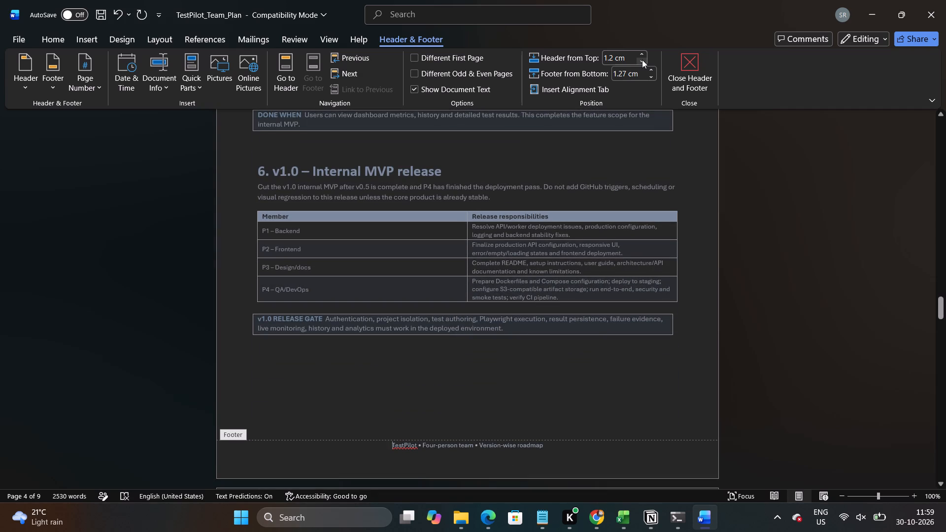
{"action": "left_click", "coordinate": [642, 60]}
{"action": "left_click", "coordinate": [642, 60]}
Set the footer's distance from the bottom of the page to 1 cm and close header and footer editing.
{"action": "left_click", "coordinate": [653, 76]}
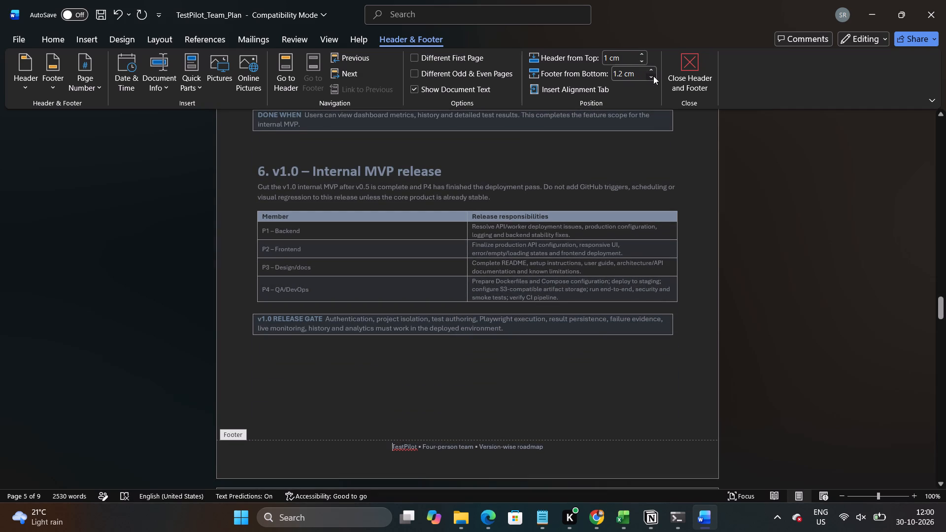
{"action": "left_click", "coordinate": [653, 76]}
{"action": "left_click", "coordinate": [652, 78]}
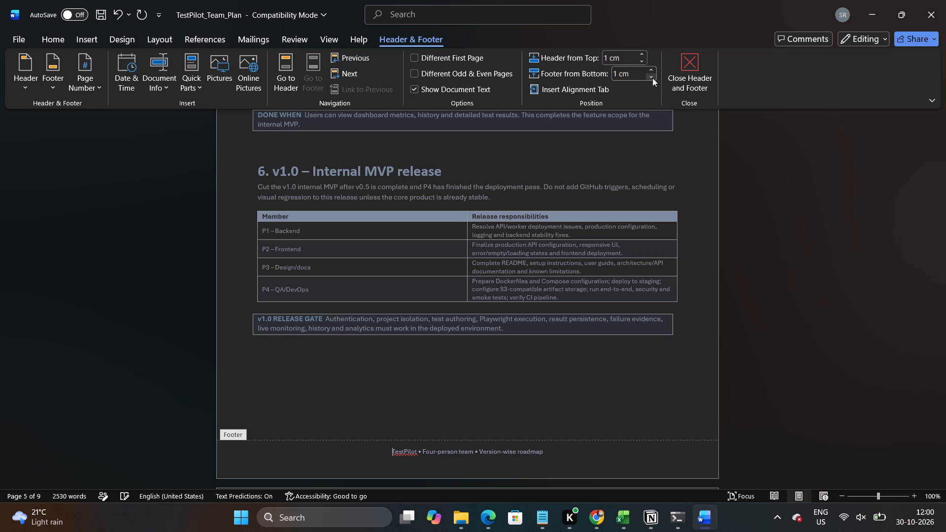
{"action": "key", "text": "Return"}
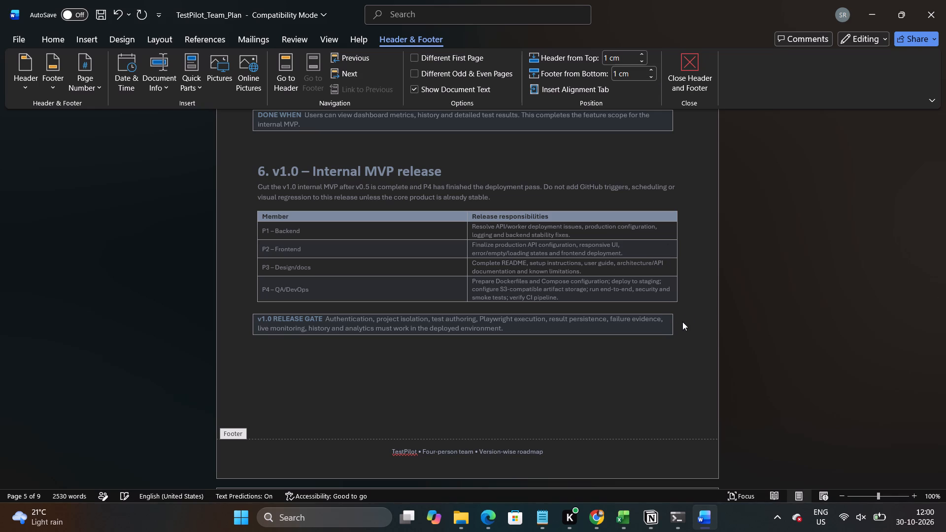
{"action": "left_click", "coordinate": [778, 197]}
{"action": "scroll", "coordinate": [479, 292], "scroll_direction": "up", "scroll_amount": 5}
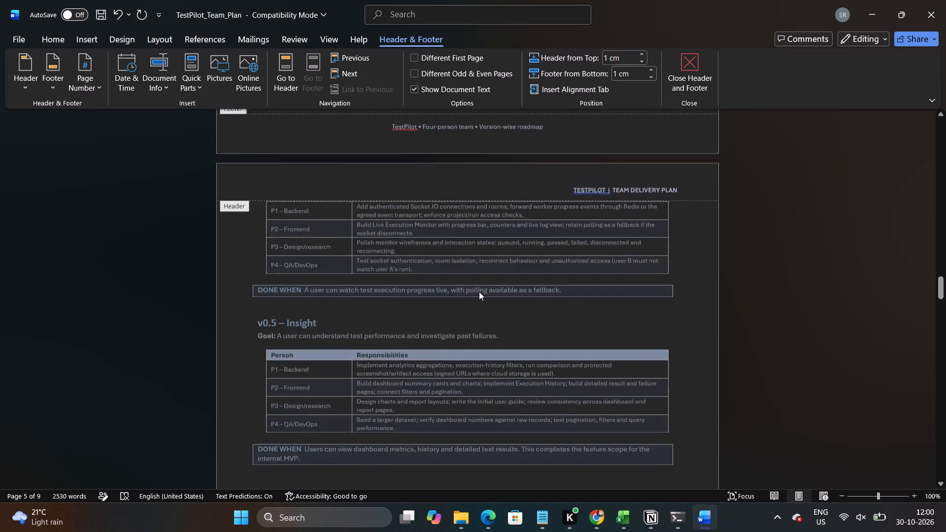
{"action": "scroll", "coordinate": [479, 292], "scroll_direction": "up", "scroll_amount": 3}
{"action": "left_click", "coordinate": [688, 94]}
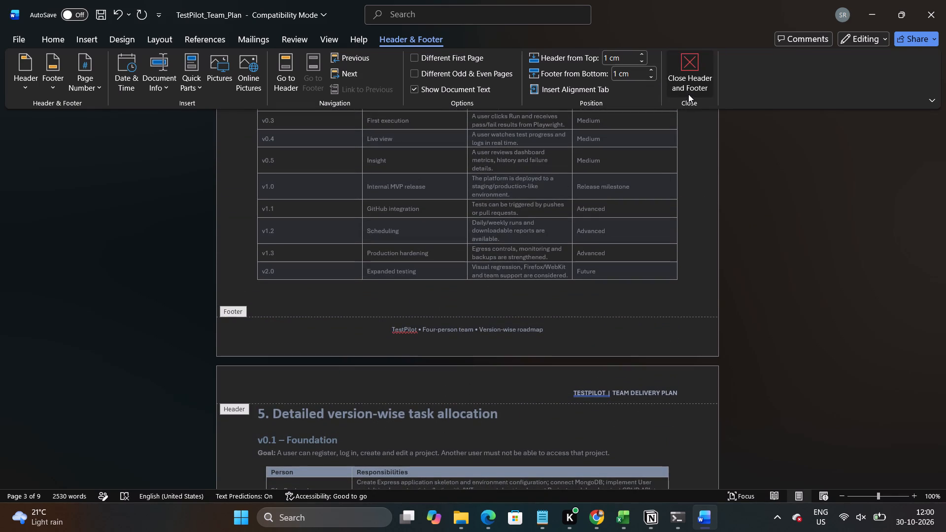
Insert six blank lines above the "Working principle" line on the cover page to move it further down.
{"action": "scroll", "coordinate": [567, 221], "scroll_direction": "up", "scroll_amount": 6}
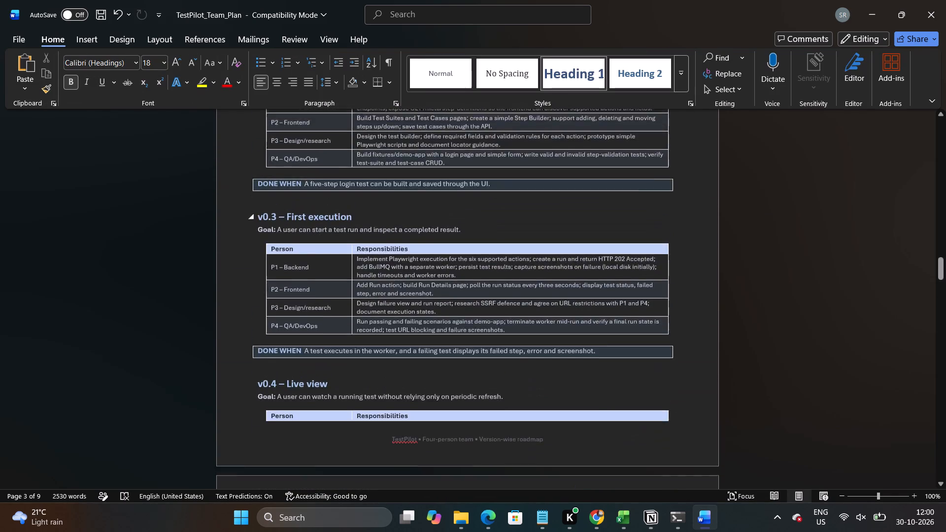
{"action": "scroll", "coordinate": [567, 221], "scroll_direction": "up", "scroll_amount": 11}
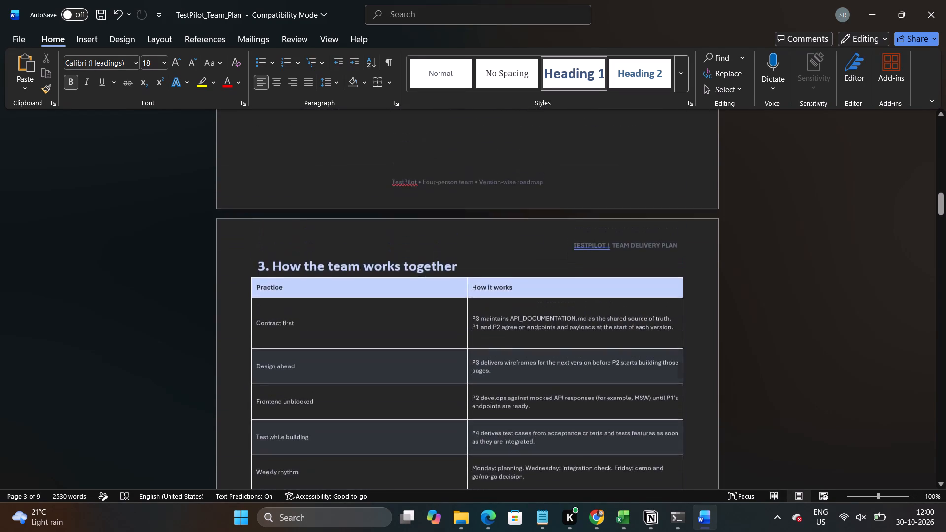
{"action": "scroll", "coordinate": [567, 221], "scroll_direction": "up", "scroll_amount": 8}
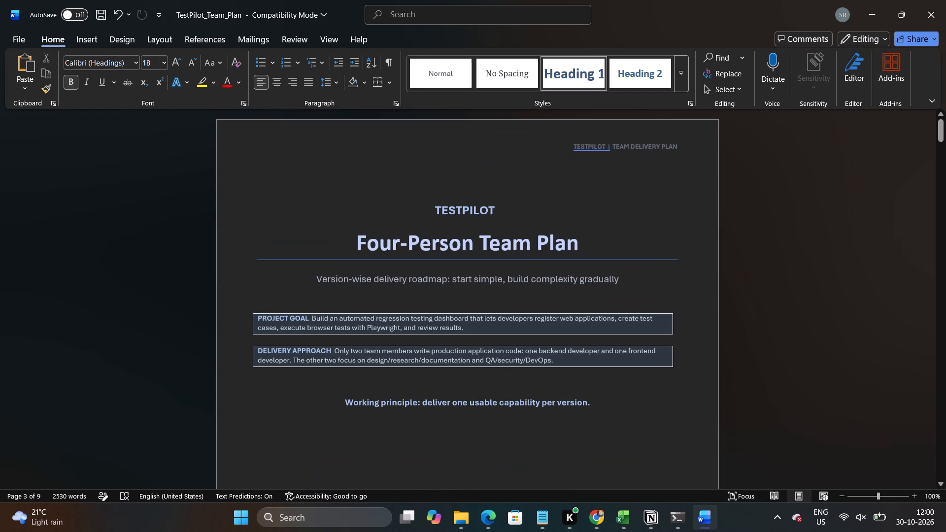
{"action": "scroll", "coordinate": [567, 221], "scroll_direction": "down", "scroll_amount": 1}
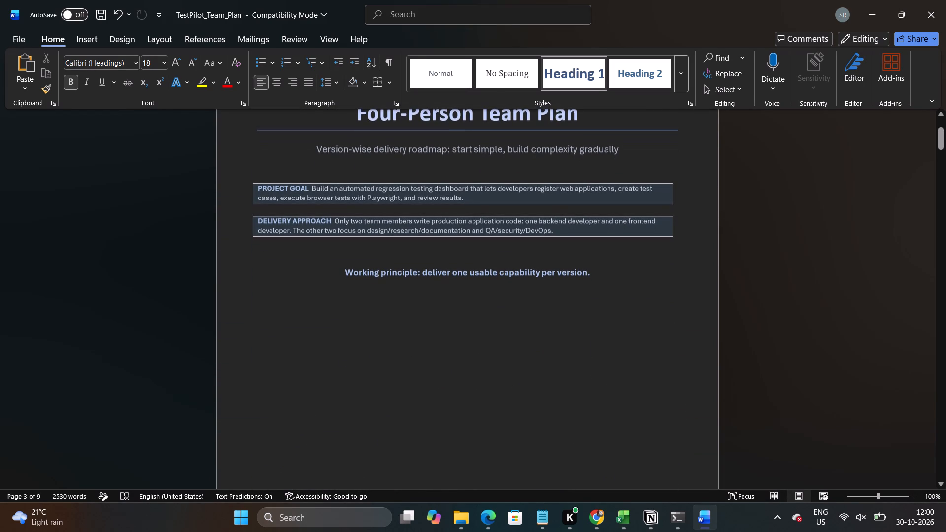
{"action": "scroll", "coordinate": [567, 221], "scroll_direction": "down", "scroll_amount": 1}
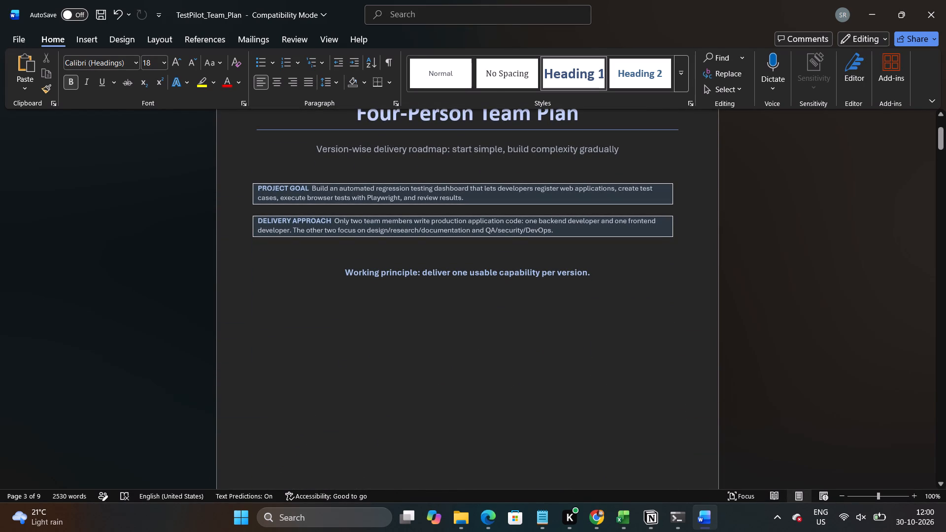
{"action": "left_click", "coordinate": [343, 275]}
{"action": "key", "text": "Return"}
{"action": "key", "text": "Return"}
{"action": "key", "text": "Return"}
{"action": "key", "text": "Return"}
{"action": "key", "text": "Return"}
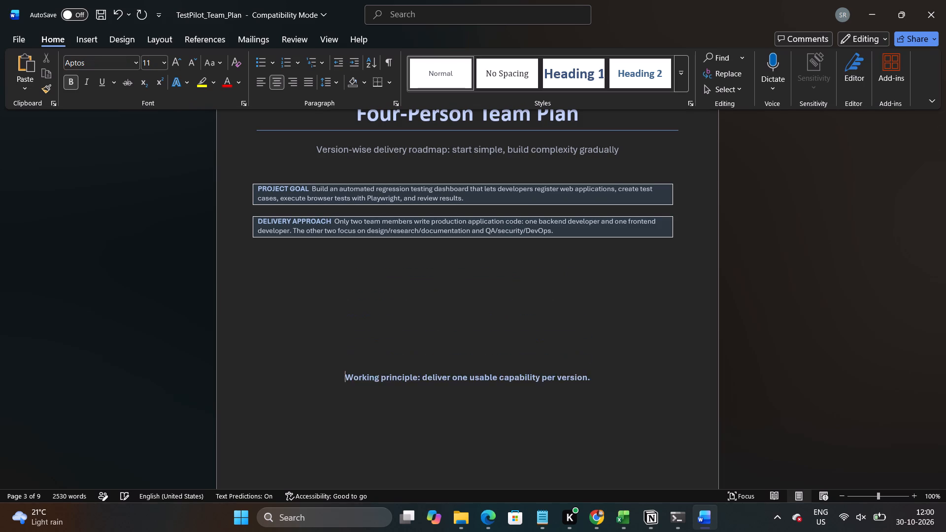
{"action": "key", "text": "Return"}
Stretch the cover page's PROJECT GOAL box downward to about three and a half times its height.
{"action": "scroll", "coordinate": [343, 275], "scroll_direction": "down", "scroll_amount": 1}
{"action": "scroll", "coordinate": [343, 275], "scroll_direction": "up", "scroll_amount": 1}
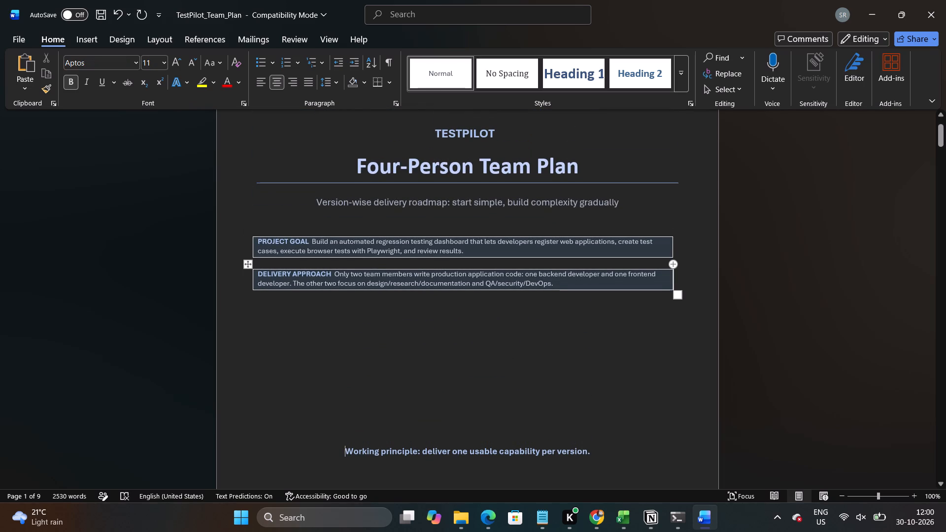
{"action": "left_click_drag", "start_coordinate": [676, 258], "coordinate": [673, 290]}
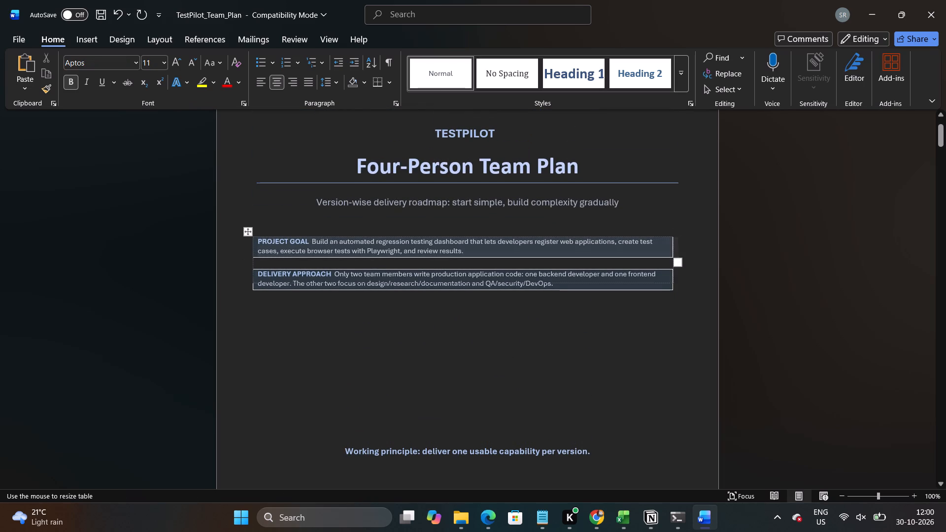
{"action": "left_click_drag", "start_coordinate": [673, 290], "coordinate": [673, 314]}
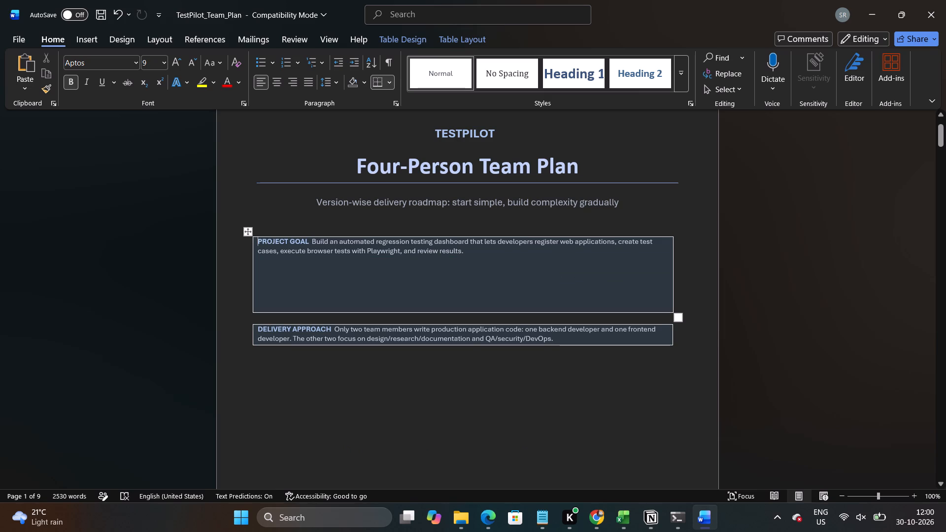
Set all the text in the PROJECT GOAL box to 18 pt.
{"action": "left_click_drag", "start_coordinate": [469, 254], "coordinate": [258, 241]}
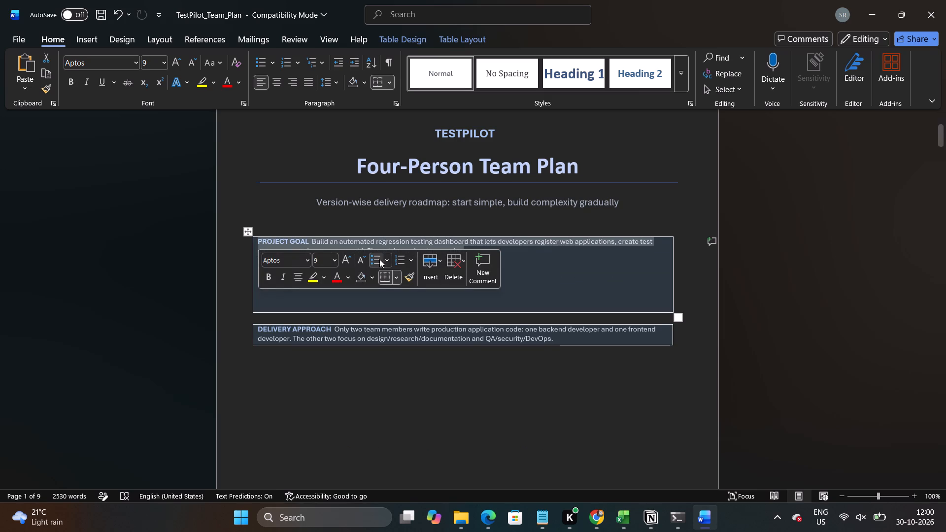
{"action": "triple_click", "coordinate": [341, 264]}
{"action": "left_click", "coordinate": [341, 264]}
{"action": "left_click", "coordinate": [341, 264]}
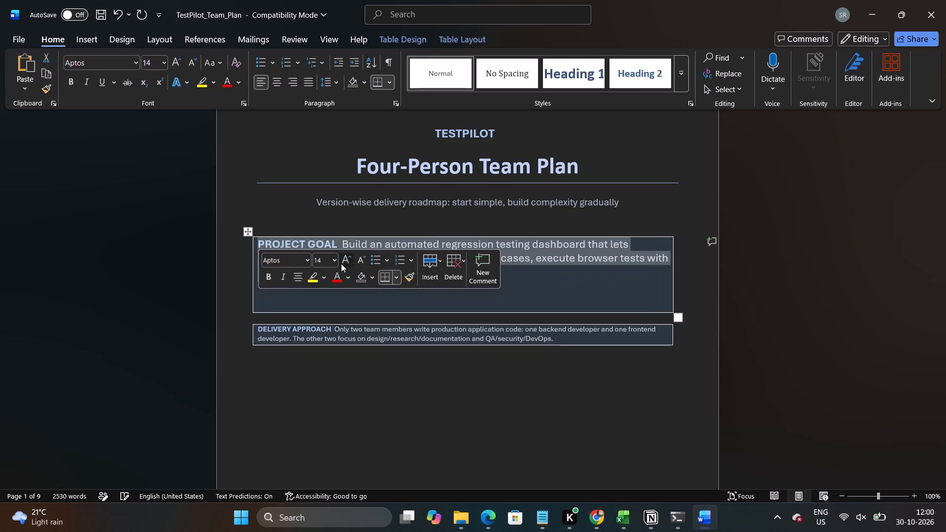
{"action": "left_click", "coordinate": [341, 264]}
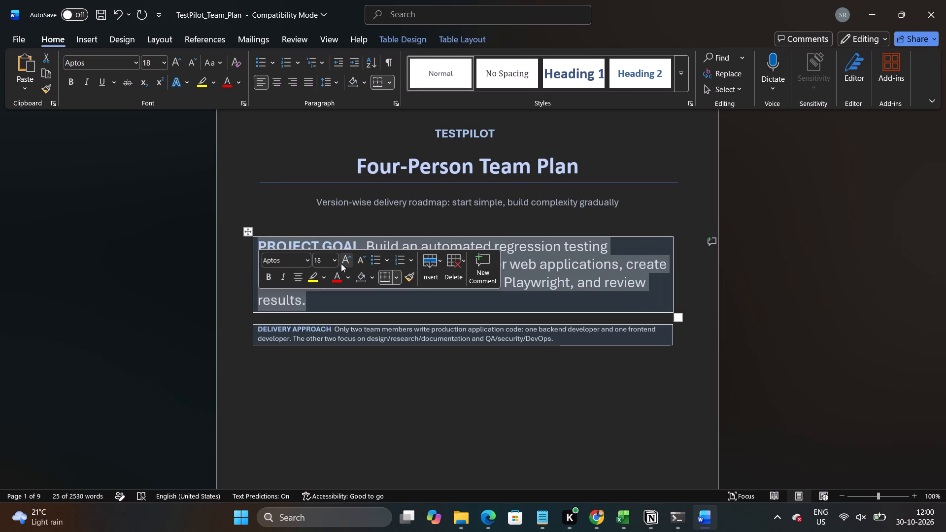
{"action": "left_click", "coordinate": [469, 390]}
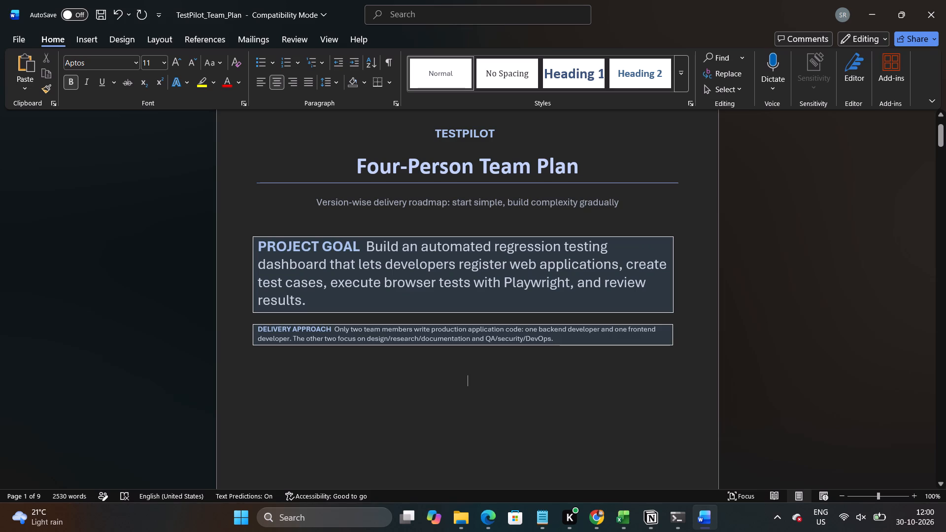
Stretch the cover page's DELIVERY APPROACH box downward to about four times its height.
{"action": "left_click_drag", "start_coordinate": [675, 347], "coordinate": [672, 405]}
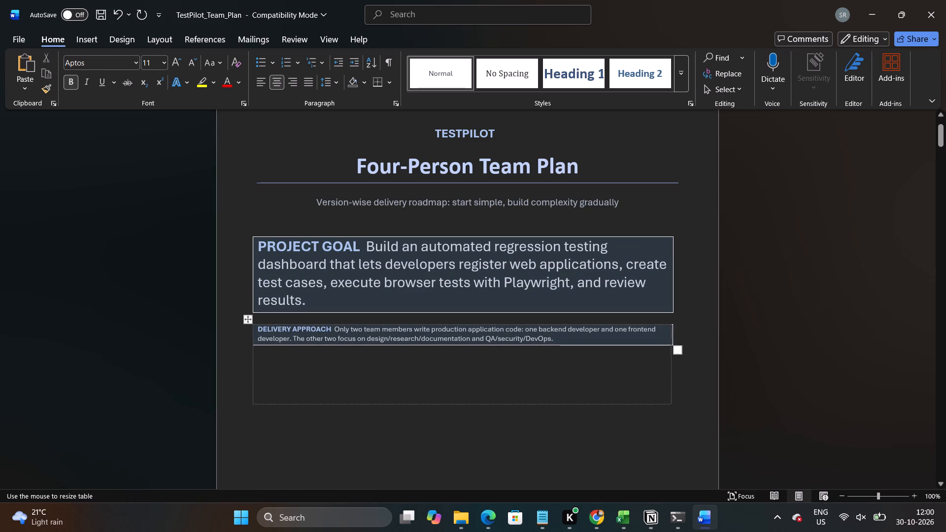
{"action": "left_click_drag", "start_coordinate": [672, 405], "coordinate": [675, 417]}
Set all the text in the cover page's DELIVERY APPROACH box to 18 pt.
{"action": "left_click_drag", "start_coordinate": [567, 348], "coordinate": [283, 354]}
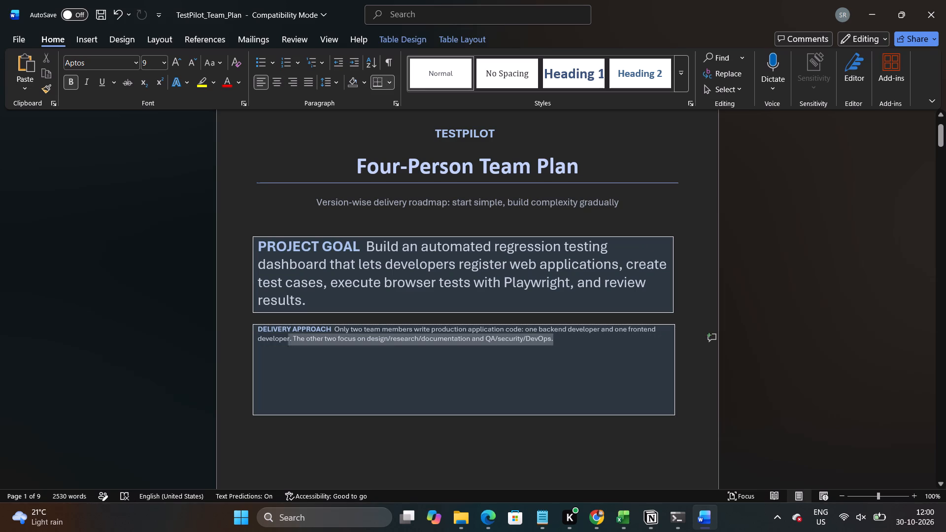
{"action": "left_click_drag", "start_coordinate": [283, 354], "coordinate": [259, 333]}
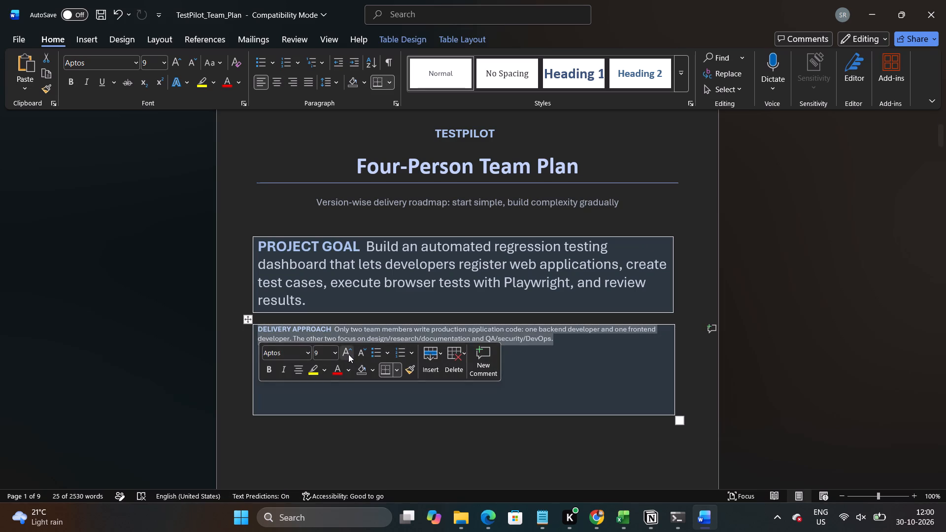
{"action": "triple_click", "coordinate": [348, 354]}
{"action": "triple_click", "coordinate": [348, 354]}
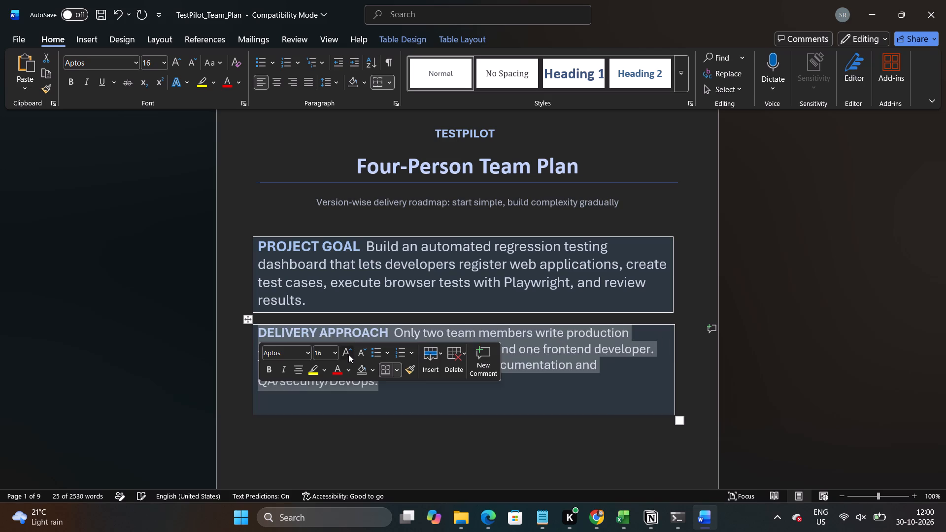
{"action": "left_click", "coordinate": [348, 354]}
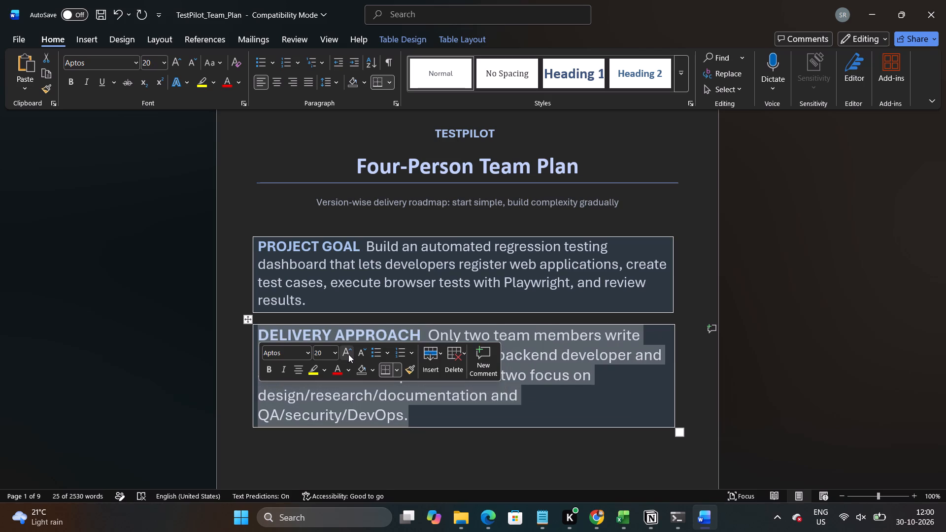
{"action": "left_click", "coordinate": [366, 356]}
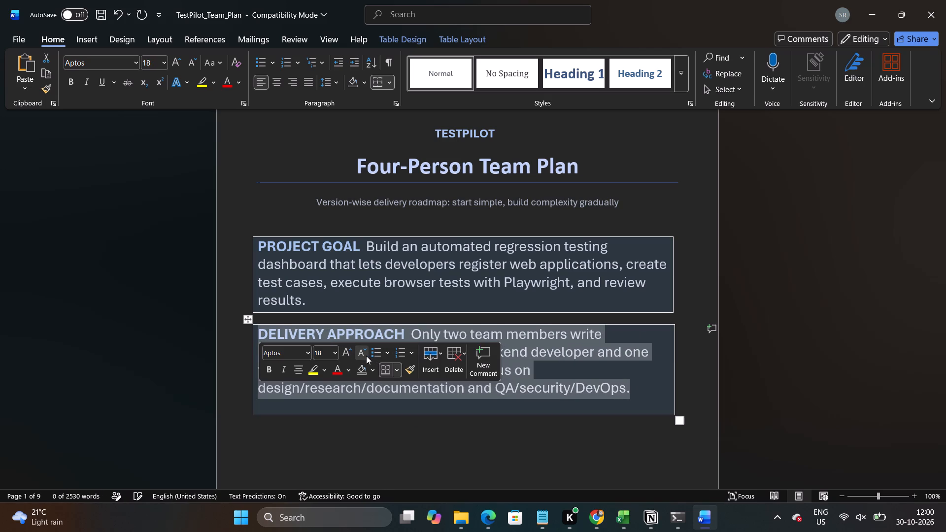
{"action": "left_click", "coordinate": [366, 356]}
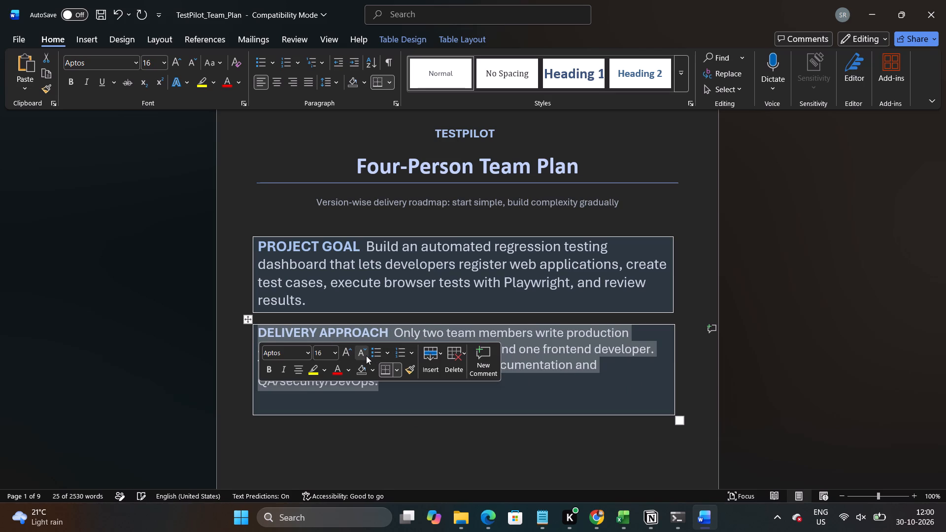
{"action": "left_click", "coordinate": [424, 280]}
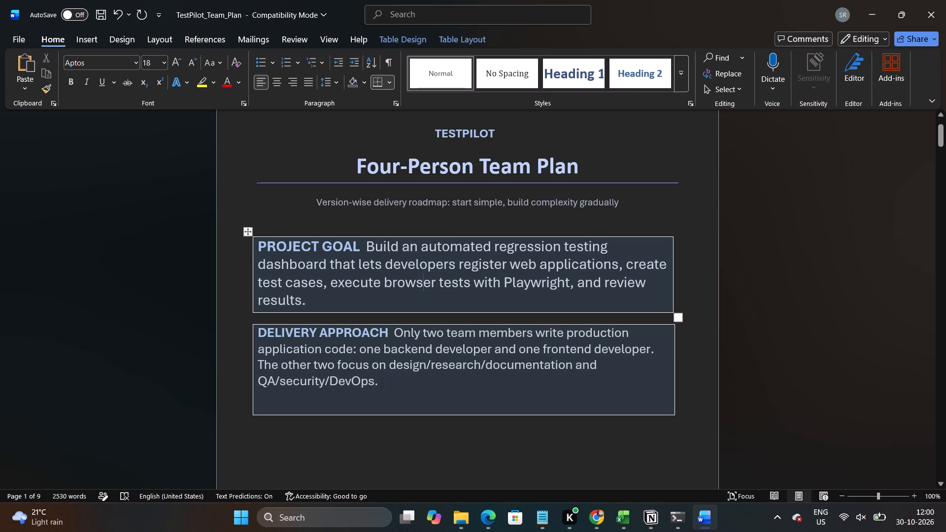
{"action": "left_click", "coordinate": [372, 349]}
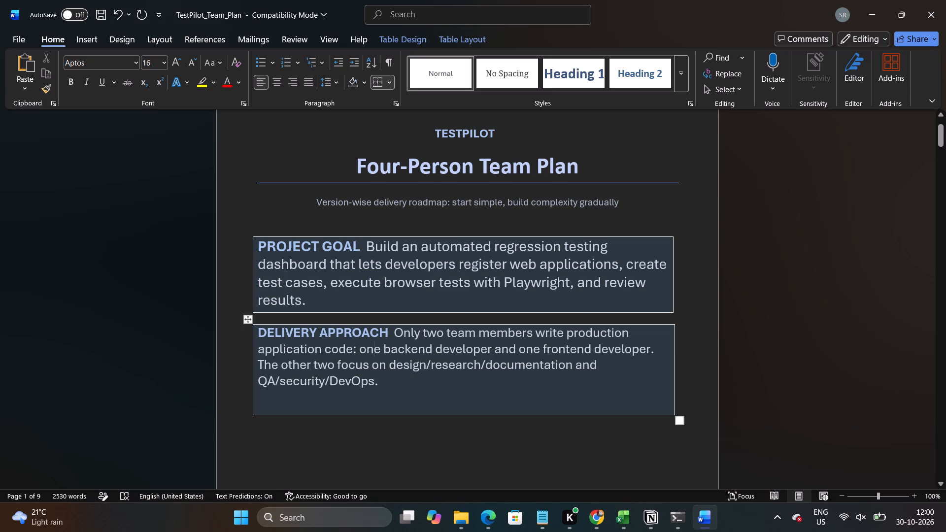
{"action": "left_click_drag", "start_coordinate": [384, 387], "coordinate": [258, 338]}
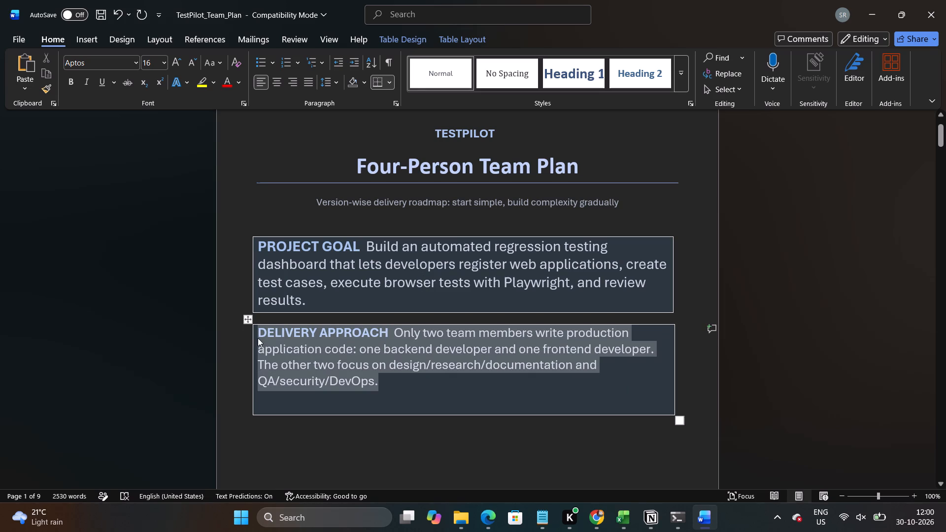
{"action": "left_click", "coordinate": [344, 358]}
{"action": "left_click", "coordinate": [493, 425]}
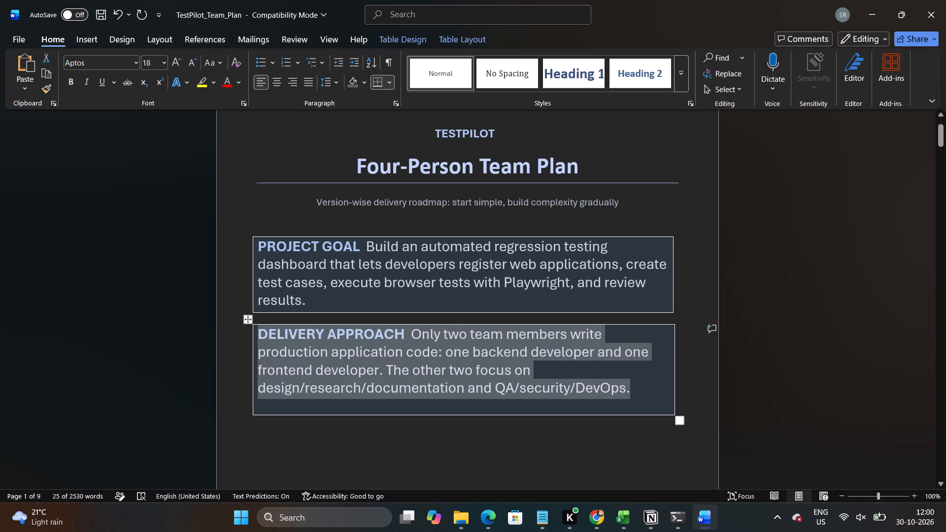
Delete the six blank lines above the cover page's "Working principle" line and centre the line.
{"action": "scroll", "coordinate": [493, 425], "scroll_direction": "down", "scroll_amount": 2}
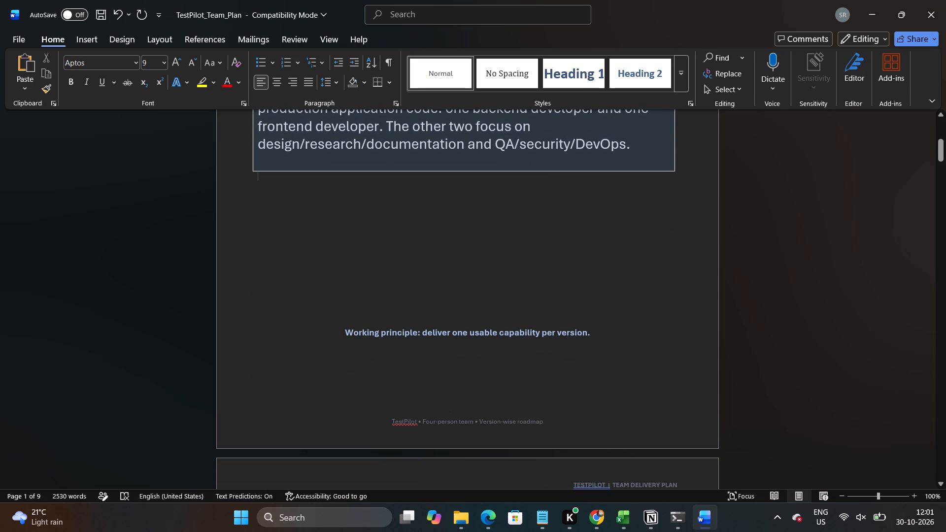
{"action": "left_click", "coordinate": [343, 332]}
{"action": "key", "text": "BackSpace"}
{"action": "key", "text": "BackSpace"}
{"action": "key", "text": "BackSpace"}
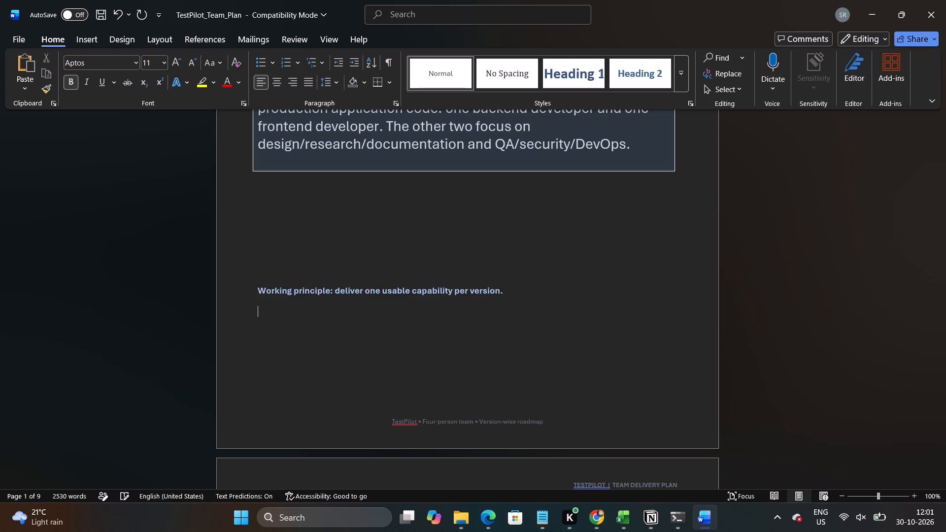
{"action": "key", "text": "BackSpace"}
{"action": "key", "text": "BackSpace"}
{"action": "key", "text": "BackSpace"}
{"action": "key", "text": "BackSpace"}
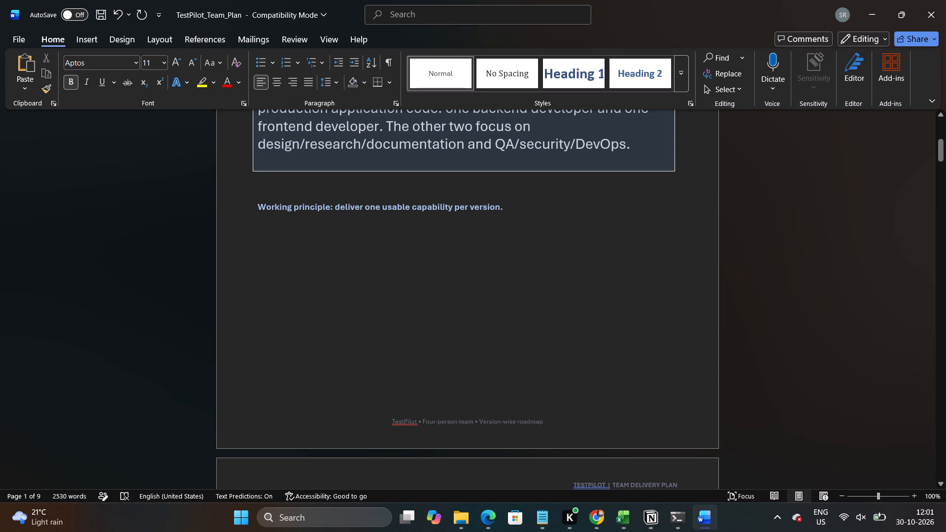
{"action": "left_click", "coordinate": [277, 76]}
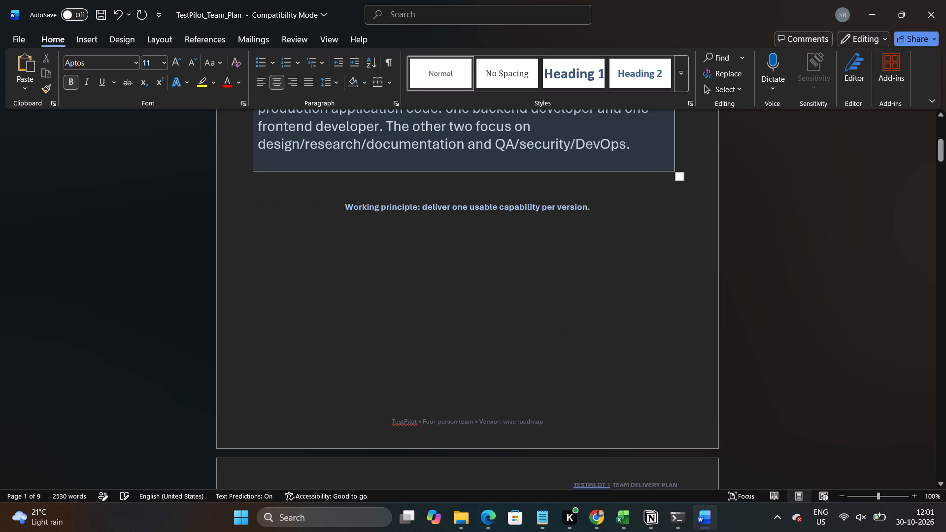
Enlarge the cover page's "Working principle" line to 14 pt and remove its closing period.
{"action": "left_click_drag", "start_coordinate": [341, 209], "coordinate": [588, 204]}
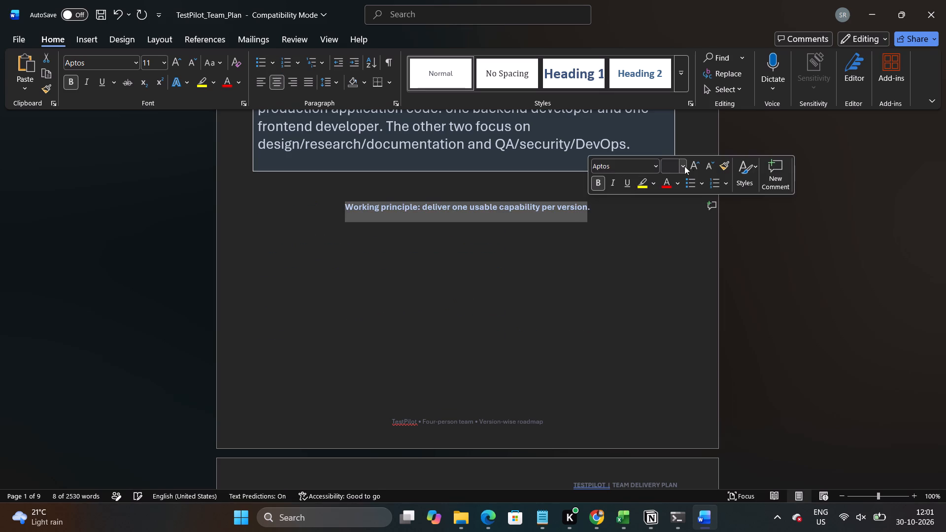
{"action": "left_click", "coordinate": [697, 167]}
{"action": "left_click", "coordinate": [697, 167]}
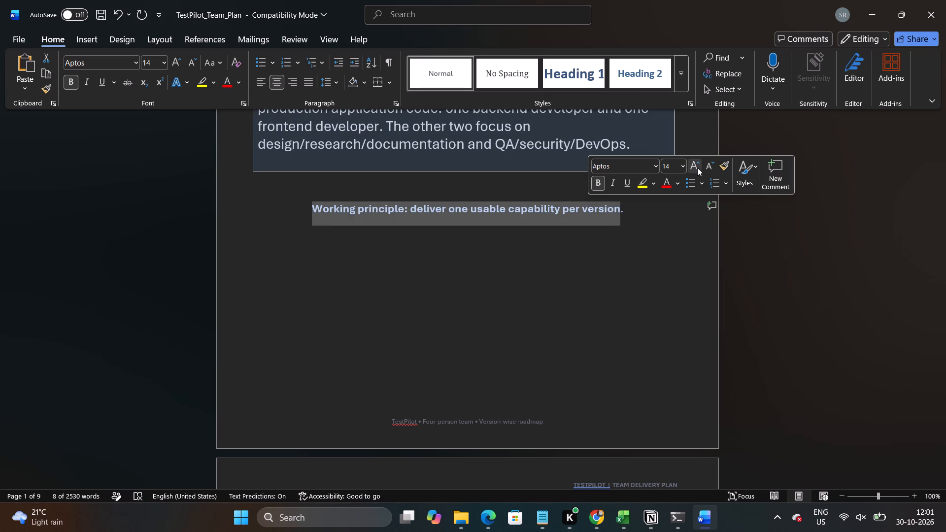
{"action": "left_click", "coordinate": [633, 210]}
{"action": "key", "text": "BackSpace"}
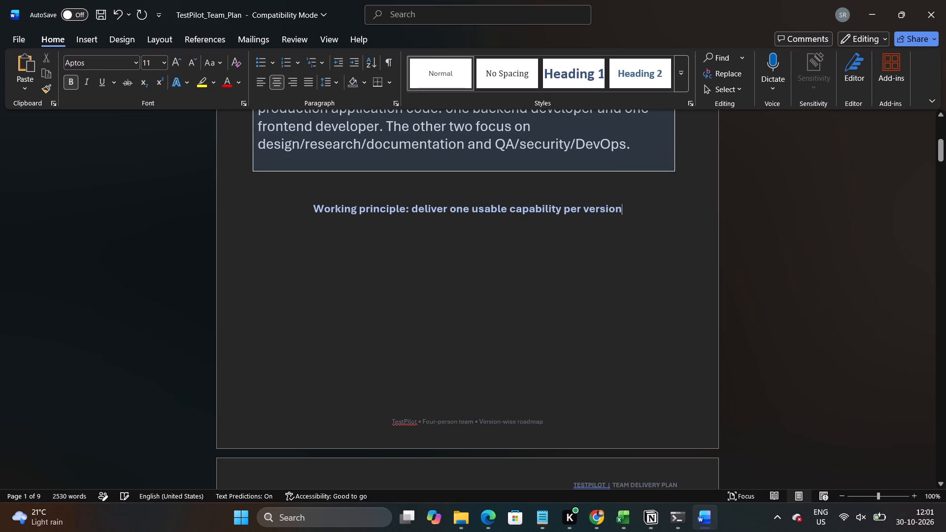
Review the page layout from the cover page through the version tables of section 5, checking where tables split across pages.
{"action": "scroll", "coordinate": [480, 318], "scroll_direction": "down", "scroll_amount": 2}
{"action": "scroll", "coordinate": [480, 318], "scroll_direction": "up", "scroll_amount": 1}
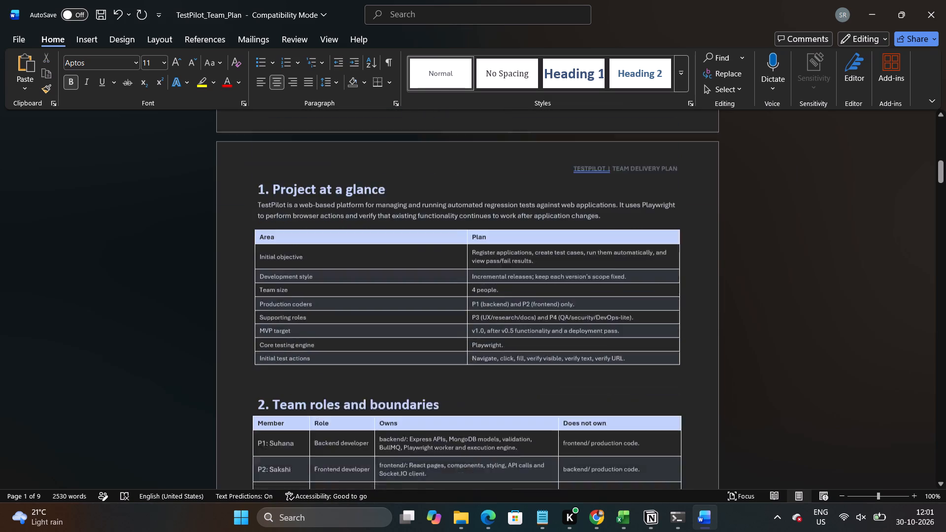
{"action": "scroll", "coordinate": [480, 318], "scroll_direction": "up", "scroll_amount": 3}
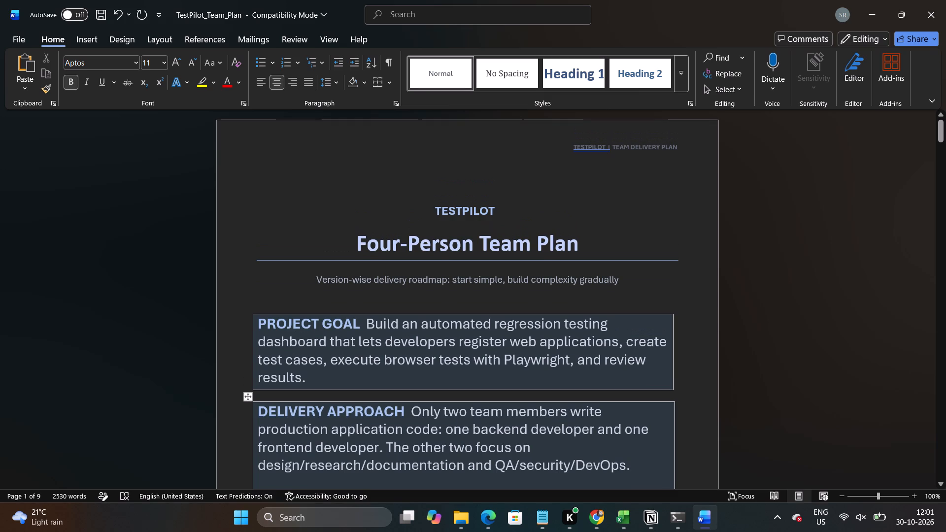
{"action": "scroll", "coordinate": [480, 318], "scroll_direction": "down", "scroll_amount": 3}
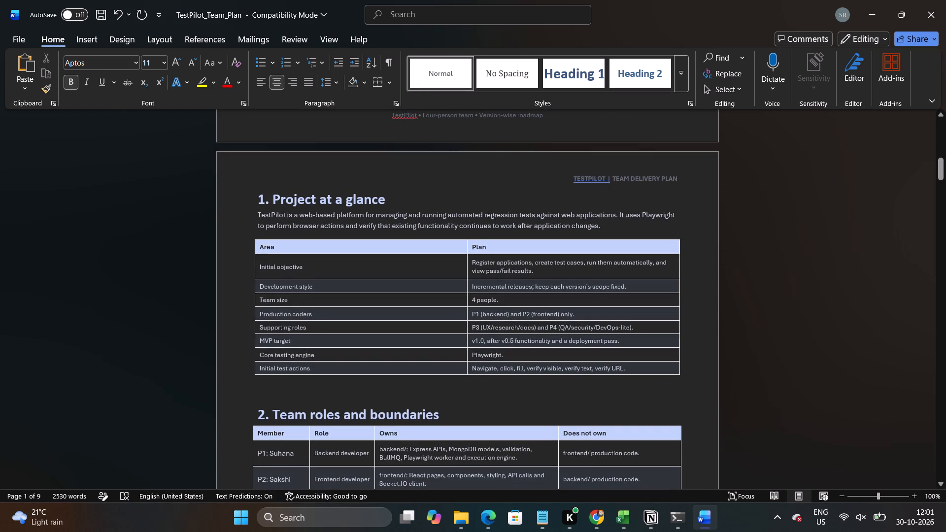
{"action": "scroll", "coordinate": [480, 318], "scroll_direction": "down", "scroll_amount": 2}
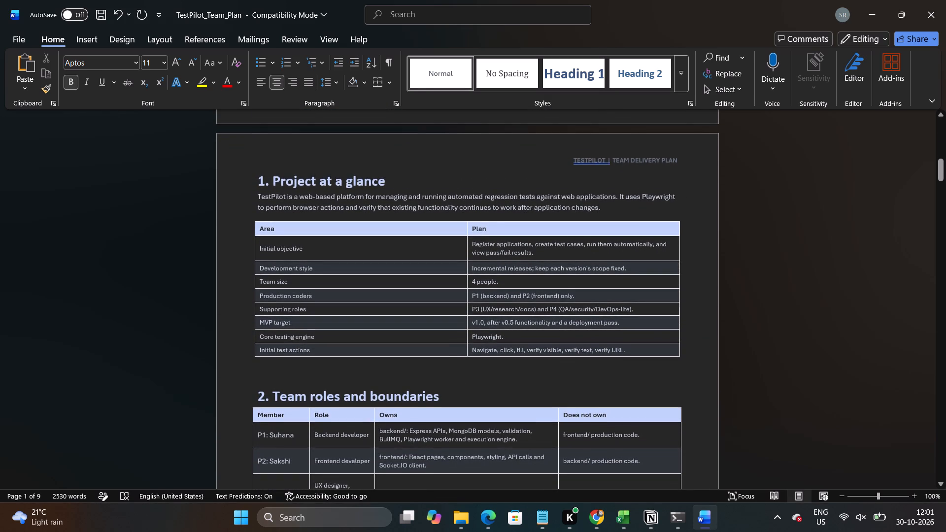
{"action": "scroll", "coordinate": [480, 318], "scroll_direction": "down", "scroll_amount": 5}
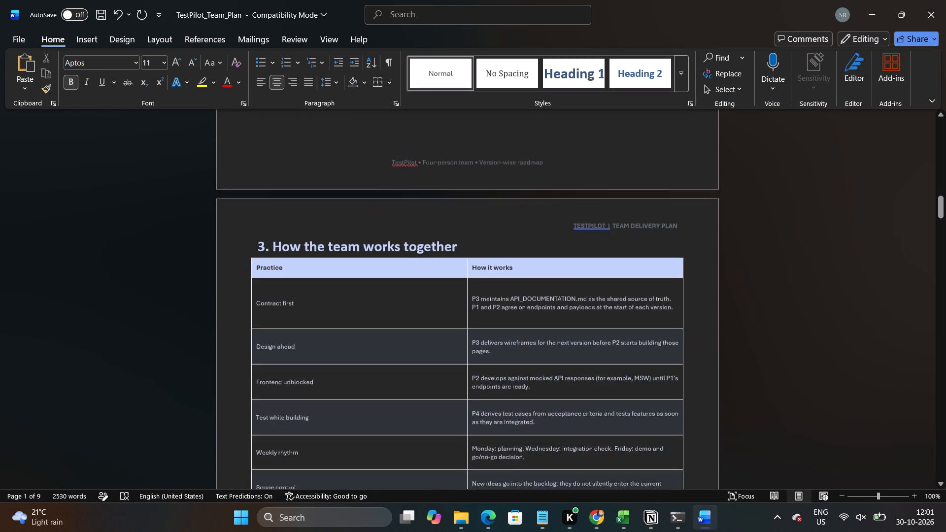
{"action": "scroll", "coordinate": [480, 318], "scroll_direction": "down", "scroll_amount": 5}
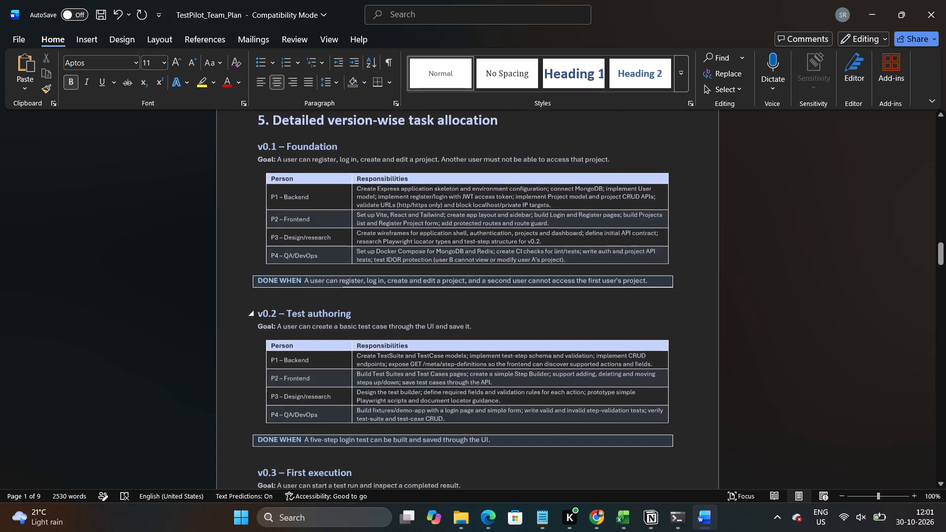
{"action": "scroll", "coordinate": [480, 318], "scroll_direction": "down", "scroll_amount": 3}
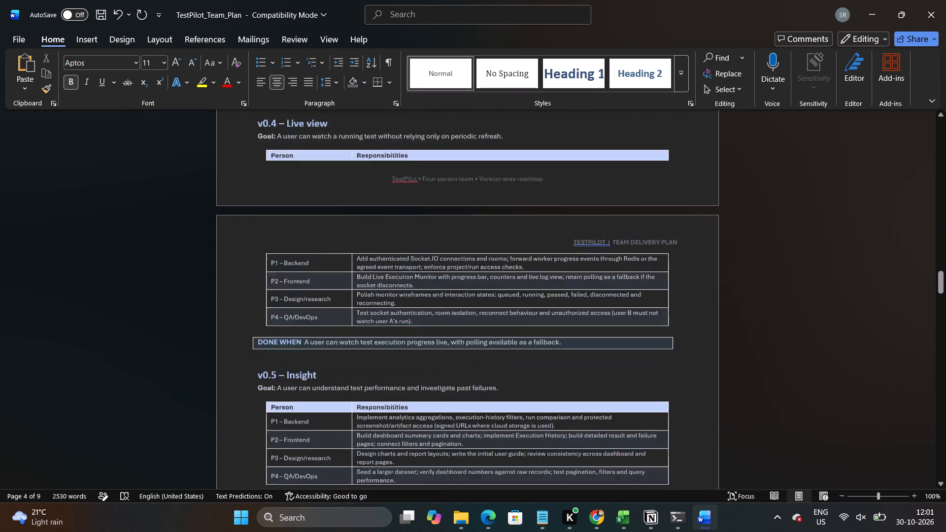
Insert two blank lines above the "v0.4 – Live view" heading to move it and its table onto the following page.
{"action": "scroll", "coordinate": [480, 318], "scroll_direction": "up", "scroll_amount": 2}
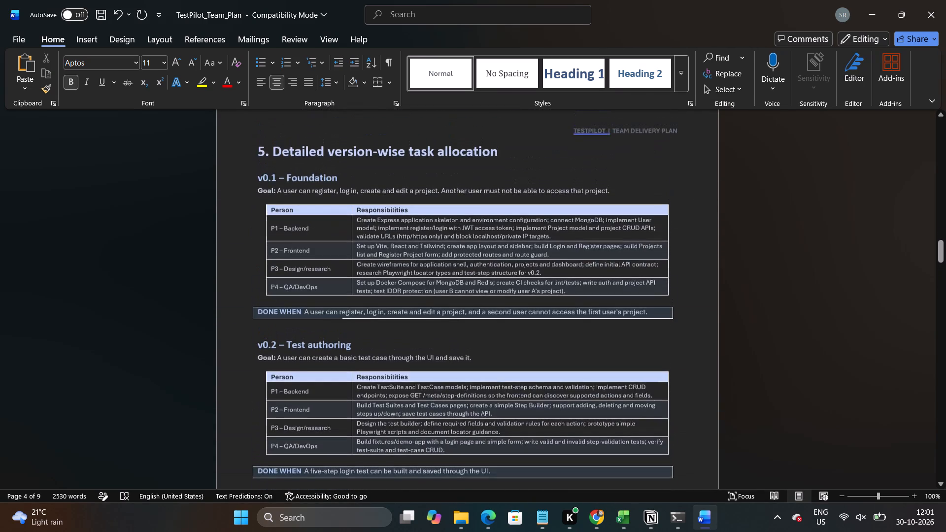
{"action": "scroll", "coordinate": [480, 318], "scroll_direction": "down", "scroll_amount": 2}
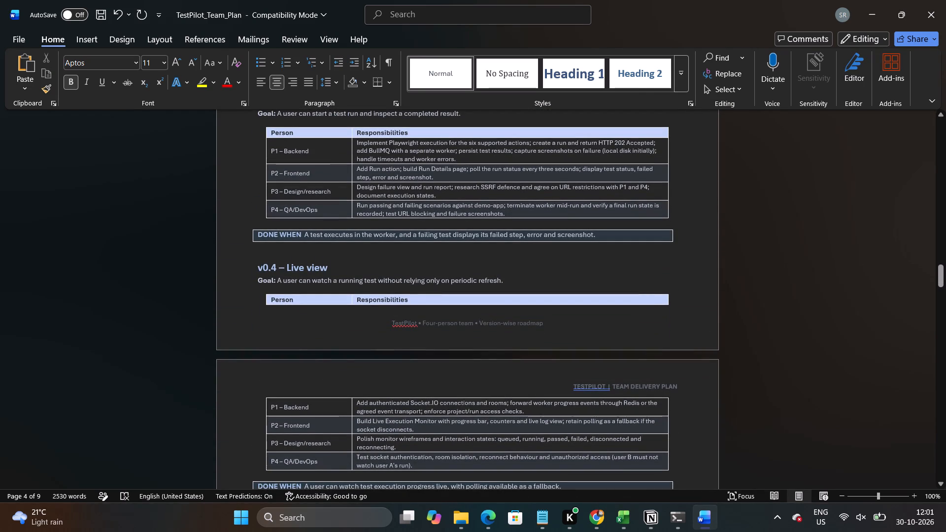
{"action": "left_click", "coordinate": [259, 267]}
{"action": "key", "text": "Return"}
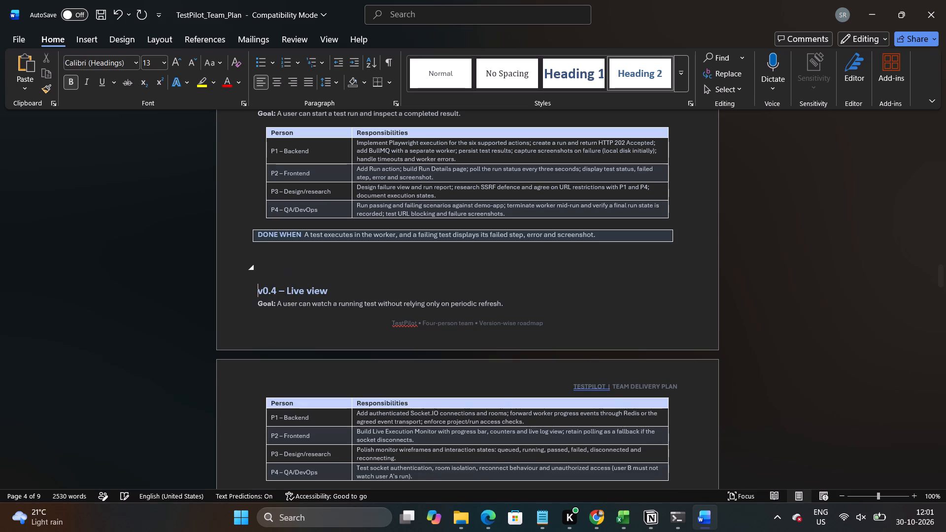
{"action": "key", "text": "Return"}
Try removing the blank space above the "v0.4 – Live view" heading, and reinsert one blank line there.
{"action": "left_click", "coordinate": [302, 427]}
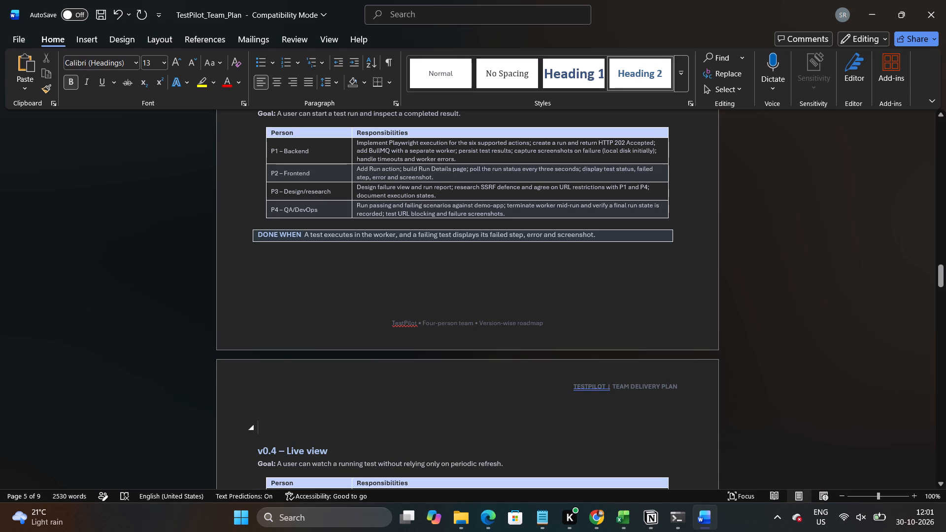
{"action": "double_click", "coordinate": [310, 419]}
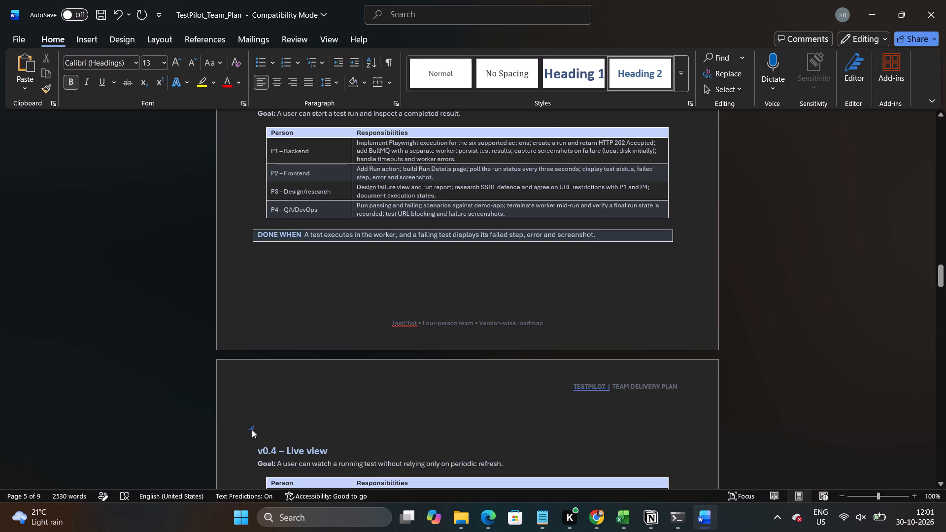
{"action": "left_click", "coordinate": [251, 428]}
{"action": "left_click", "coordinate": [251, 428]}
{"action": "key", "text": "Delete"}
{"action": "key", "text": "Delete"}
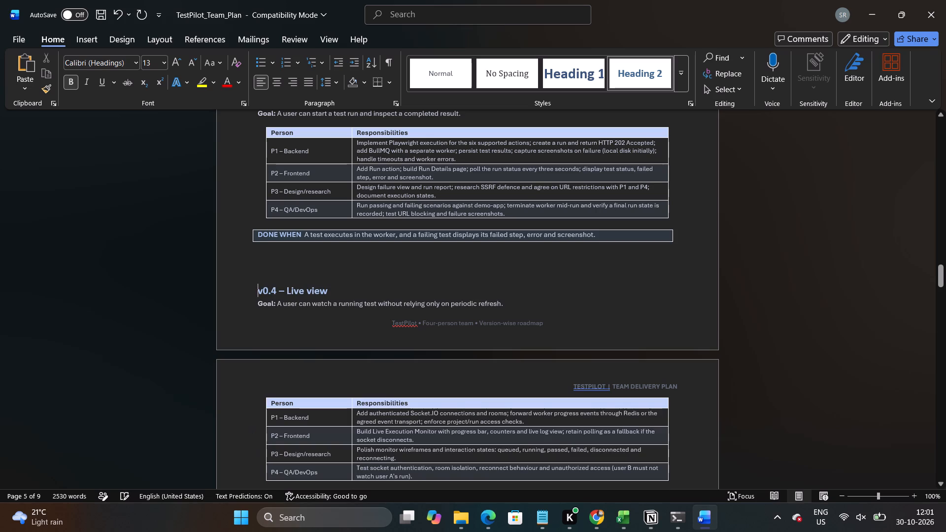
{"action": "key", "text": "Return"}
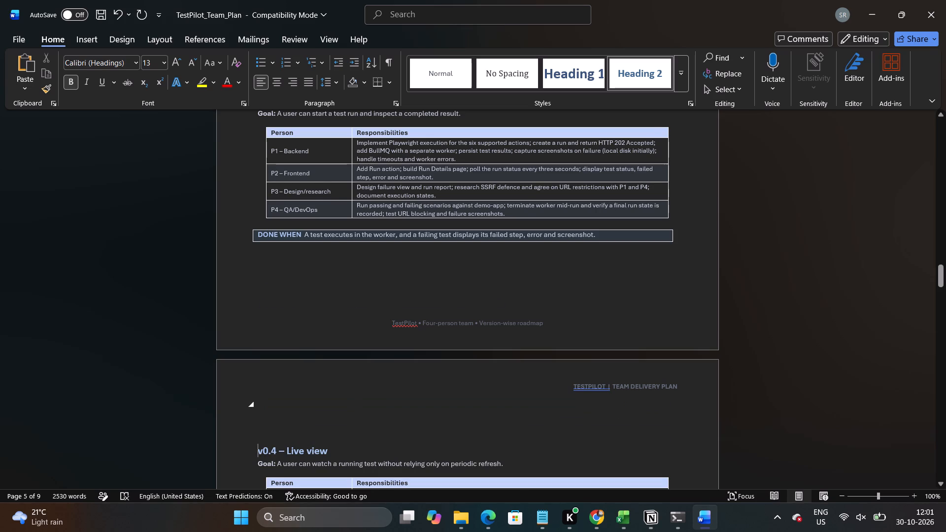
Remove the blank lines above the "7. After v1.0 – Advanced versions" heading so it starts at the top of its page.
{"action": "scroll", "coordinate": [364, 404], "scroll_direction": "down", "scroll_amount": 6}
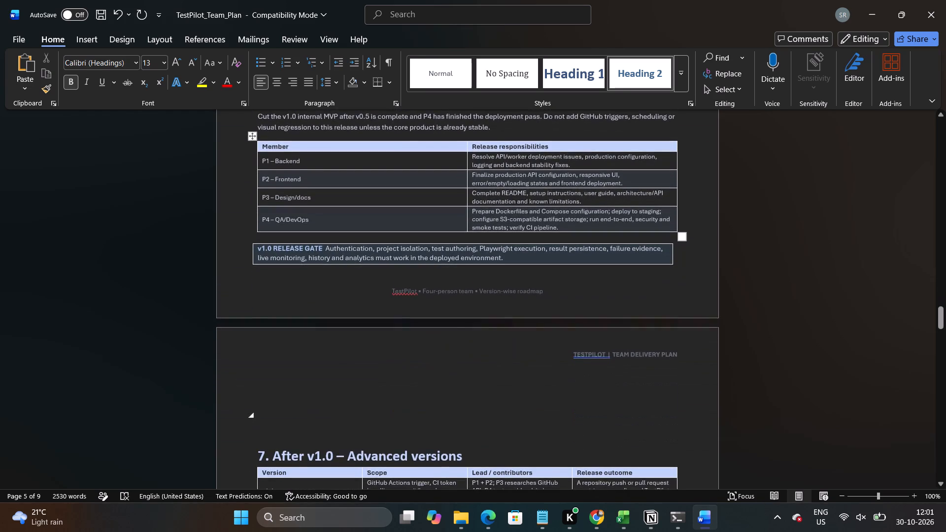
{"action": "scroll", "coordinate": [364, 404], "scroll_direction": "down", "scroll_amount": 3}
{"action": "scroll", "coordinate": [364, 404], "scroll_direction": "up", "scroll_amount": 1}
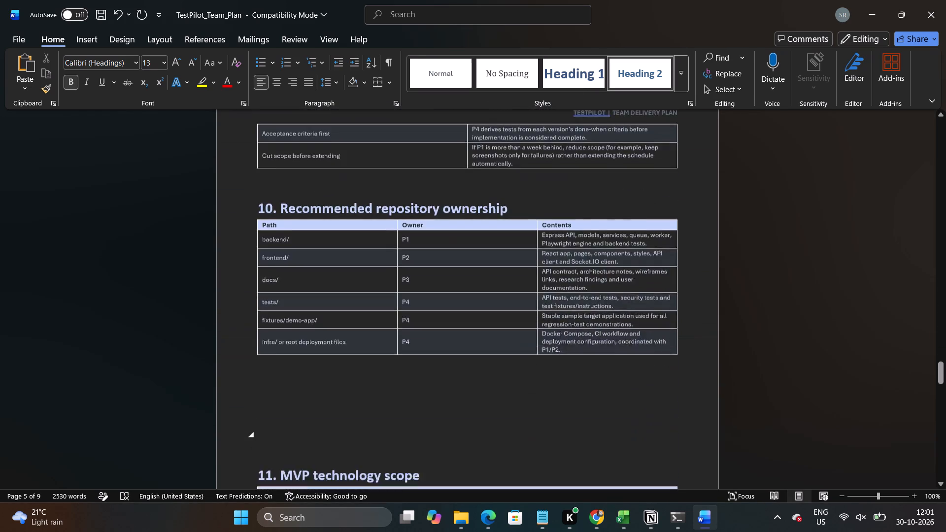
{"action": "scroll", "coordinate": [364, 404], "scroll_direction": "up", "scroll_amount": 2}
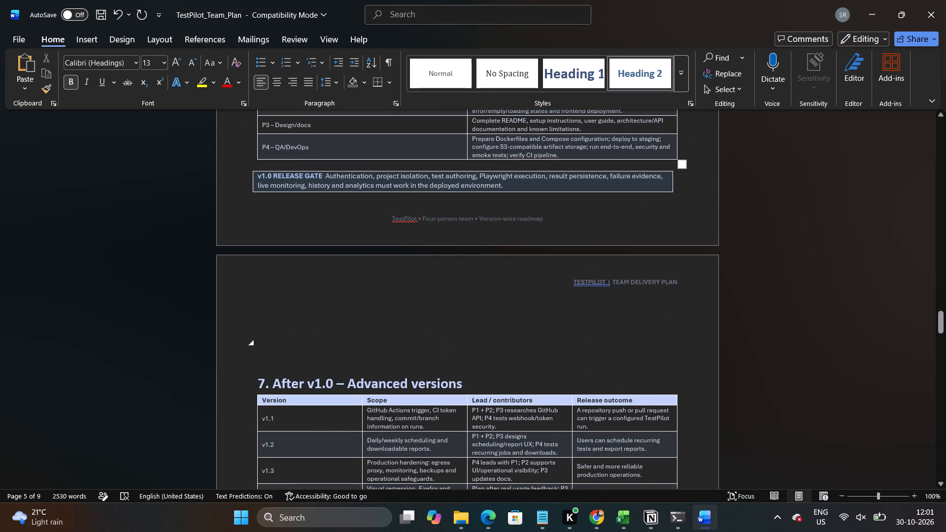
{"action": "left_click", "coordinate": [398, 335]}
{"action": "key", "text": "BackSpace"}
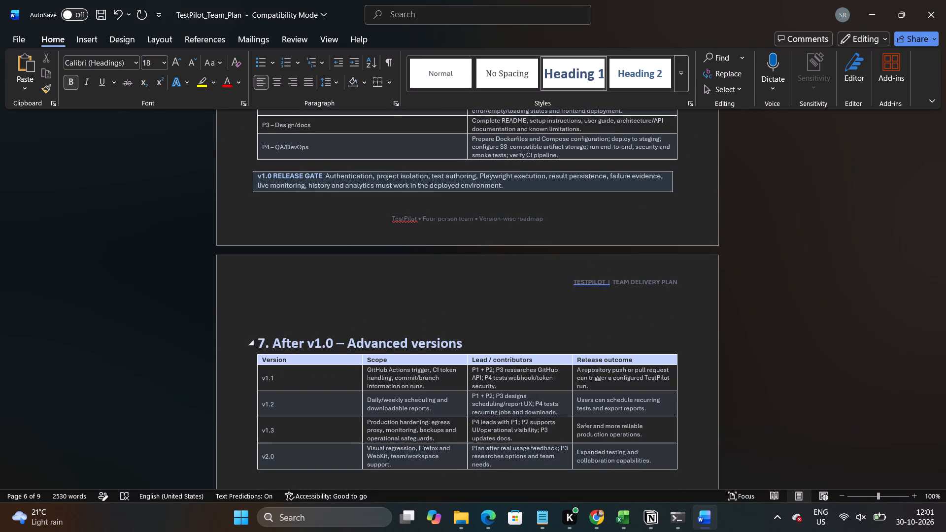
{"action": "key", "text": "BackSpace"}
{"action": "scroll", "coordinate": [470, 349], "scroll_direction": "down", "scroll_amount": 2}
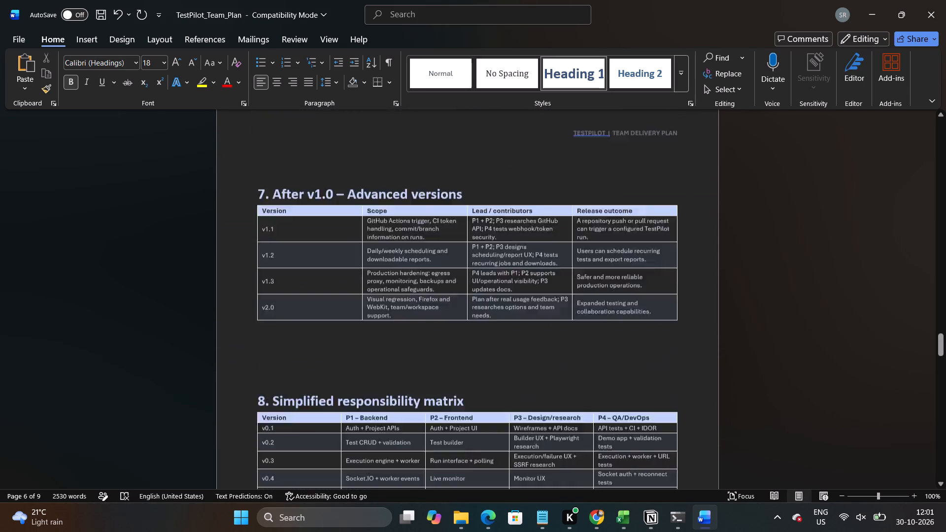
{"action": "scroll", "coordinate": [470, 349], "scroll_direction": "down", "scroll_amount": 1}
{"action": "scroll", "coordinate": [470, 349], "scroll_direction": "up", "scroll_amount": 2}
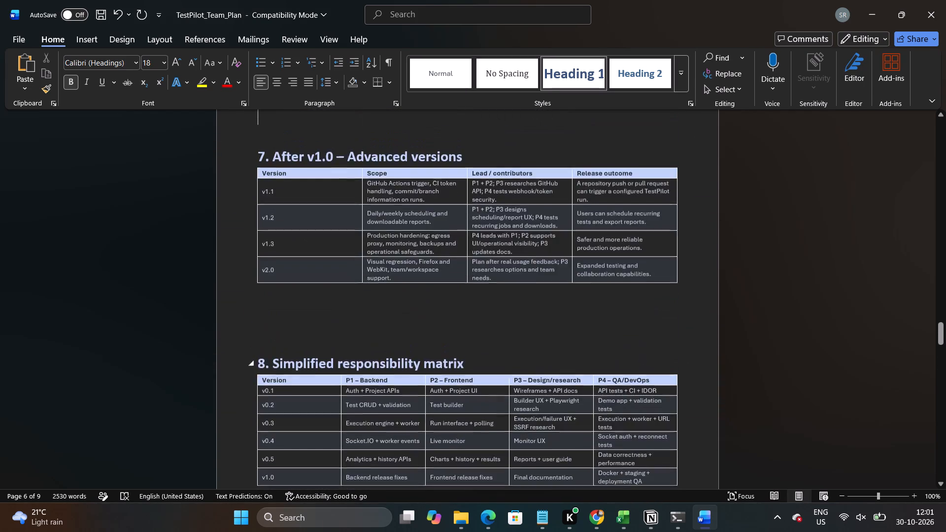
{"action": "scroll", "coordinate": [470, 349], "scroll_direction": "up", "scroll_amount": 1}
{"action": "left_click", "coordinate": [259, 225]}
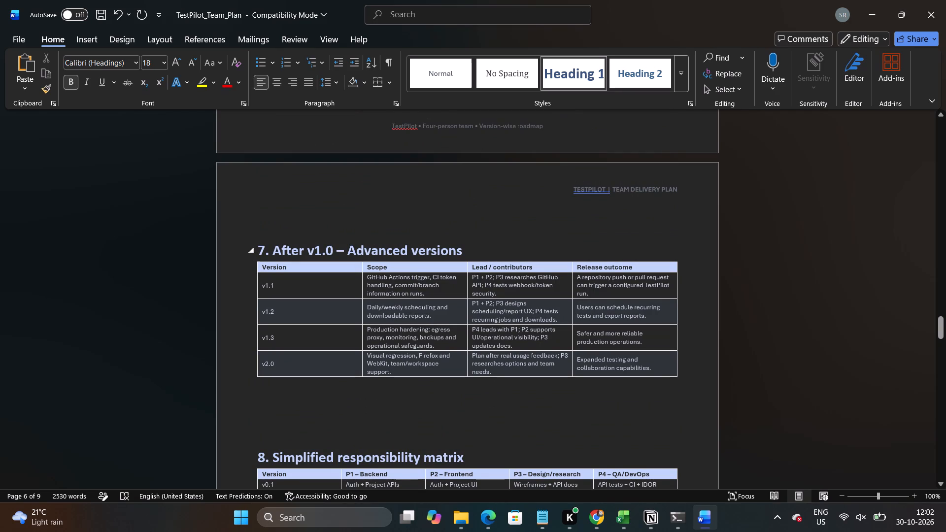
{"action": "key", "text": "Up"}
{"action": "key", "text": "BackSpace"}
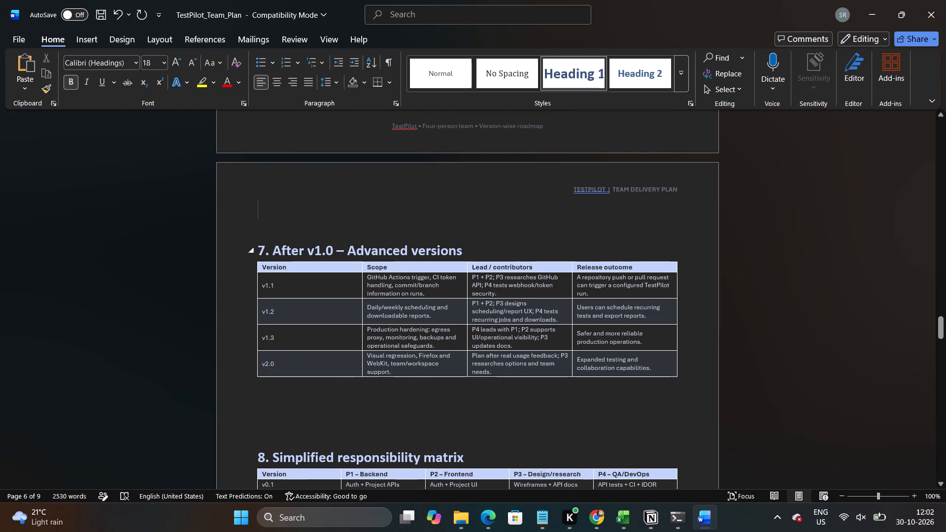
{"action": "double_click", "coordinate": [260, 226]}
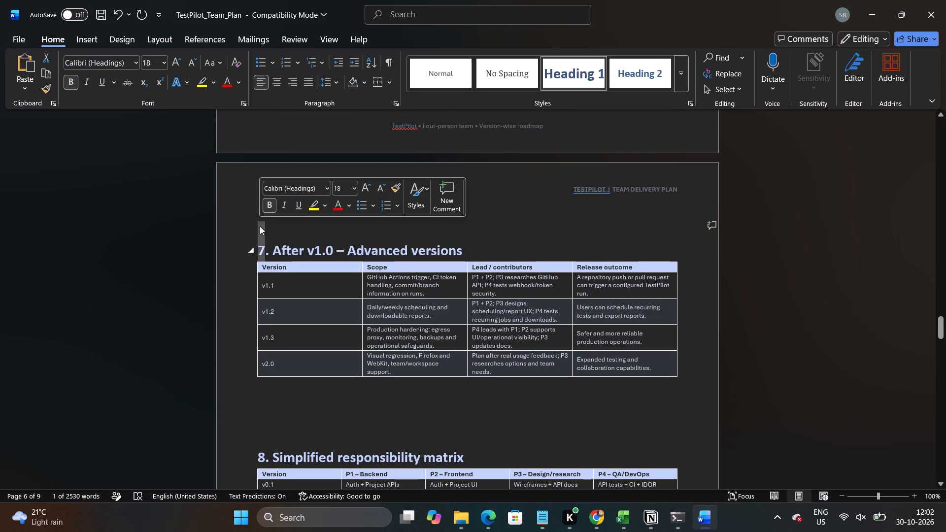
{"action": "left_click", "coordinate": [258, 249]}
{"action": "key", "text": "BackSpace"}
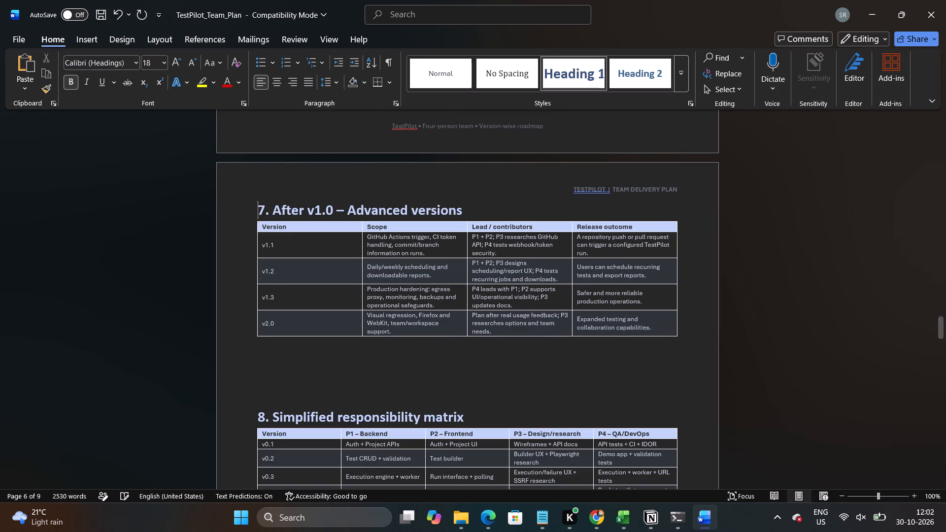
Delete the blank space above the "8. Simplified responsibility matrix" heading to bring it closer to the preceding table.
{"action": "left_click", "coordinate": [266, 394]}
{"action": "key", "text": "Left"}
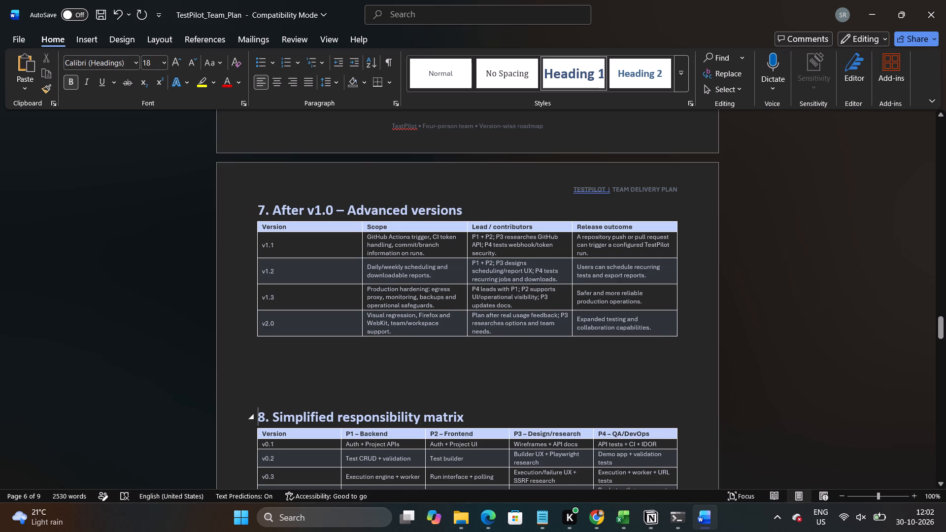
{"action": "key", "text": "BackSpace"}
Insert a blank line above the "10. Recommended repository ownership" heading to move it and its table onto the following page.
{"action": "scroll", "coordinate": [361, 383], "scroll_direction": "down", "scroll_amount": 3}
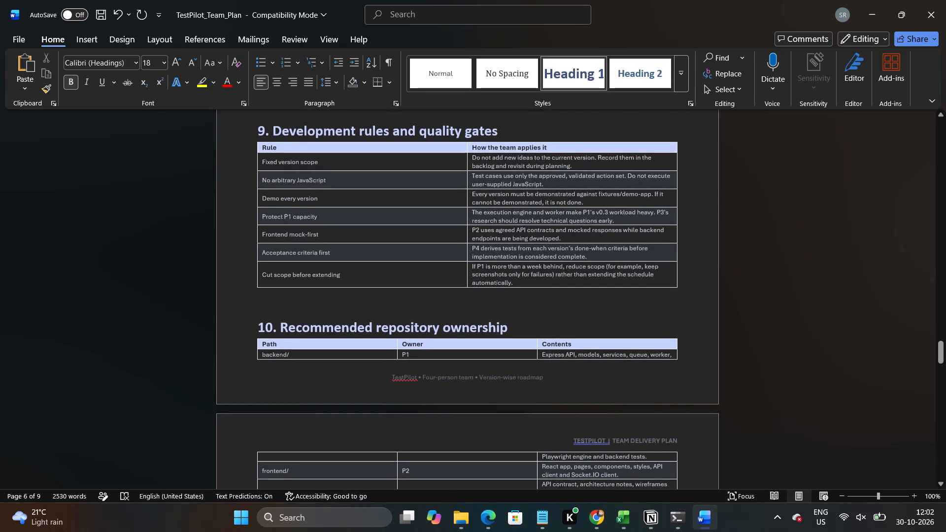
{"action": "left_click", "coordinate": [258, 360]}
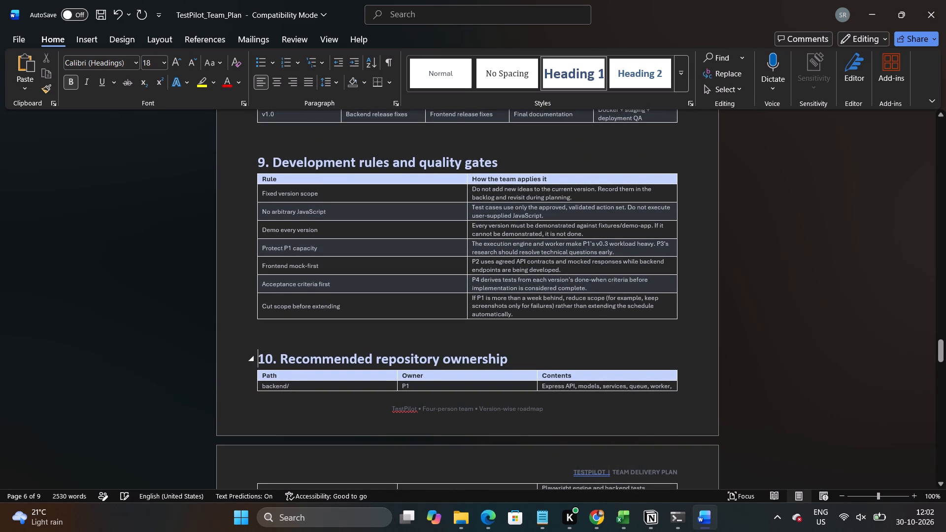
{"action": "key", "text": "Return"}
{"action": "scroll", "coordinate": [323, 327], "scroll_direction": "down", "scroll_amount": 1}
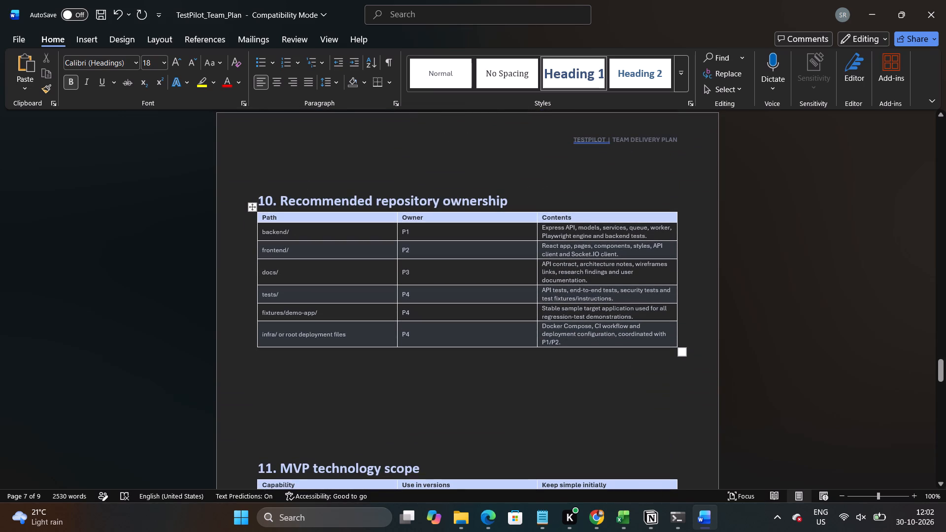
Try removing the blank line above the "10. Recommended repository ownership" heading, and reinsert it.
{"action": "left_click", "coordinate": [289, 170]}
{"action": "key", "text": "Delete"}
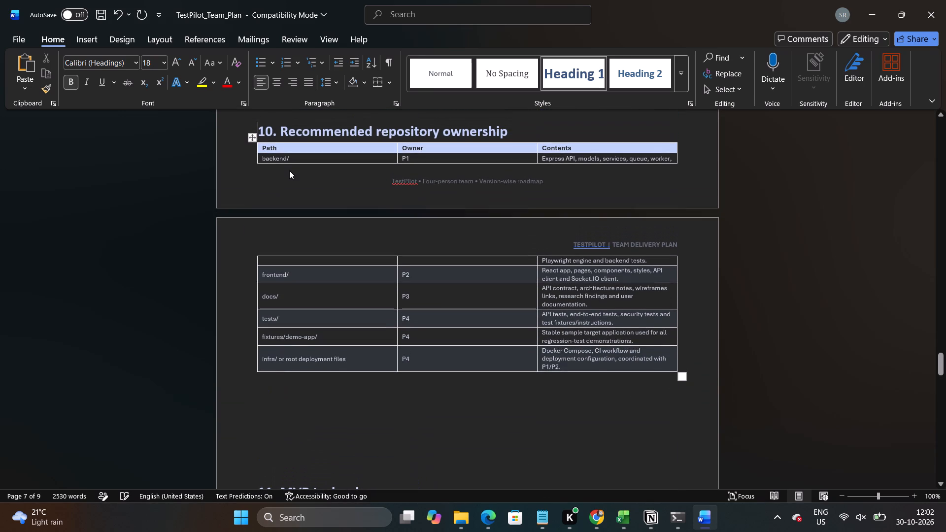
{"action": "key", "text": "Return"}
Remove the extra blank lines between the repository ownership table and the "11. MVP technology scope" heading.
{"action": "scroll", "coordinate": [324, 160], "scroll_direction": "down", "scroll_amount": 1}
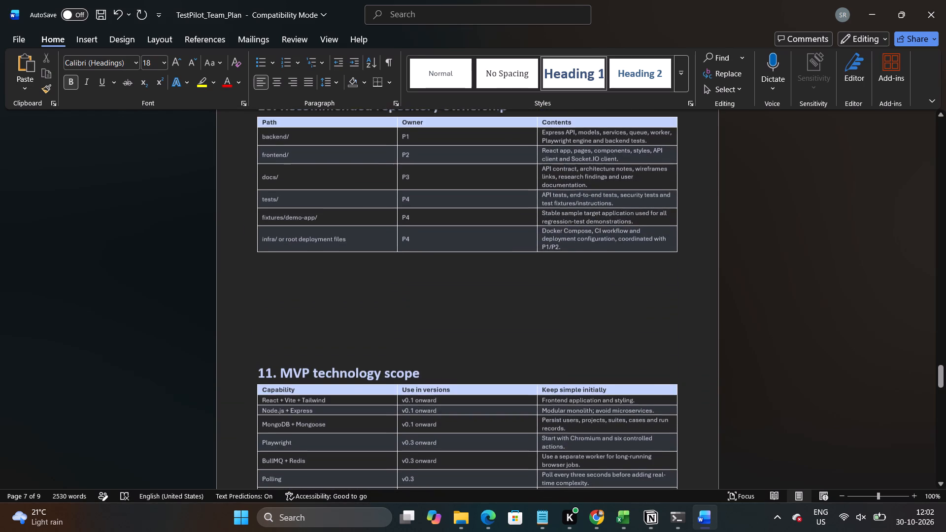
{"action": "left_click", "coordinate": [256, 371]}
{"action": "key", "text": "BackSpace"}
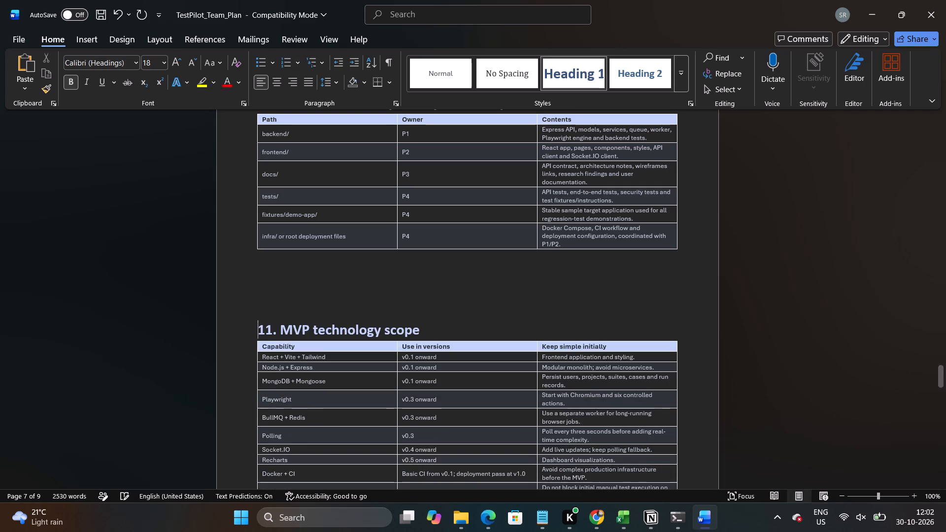
{"action": "key", "text": "BackSpace"}
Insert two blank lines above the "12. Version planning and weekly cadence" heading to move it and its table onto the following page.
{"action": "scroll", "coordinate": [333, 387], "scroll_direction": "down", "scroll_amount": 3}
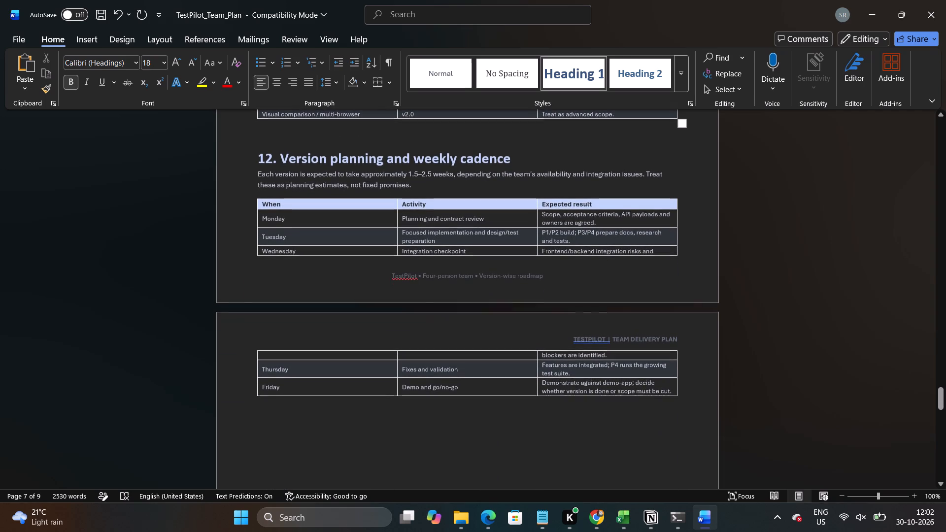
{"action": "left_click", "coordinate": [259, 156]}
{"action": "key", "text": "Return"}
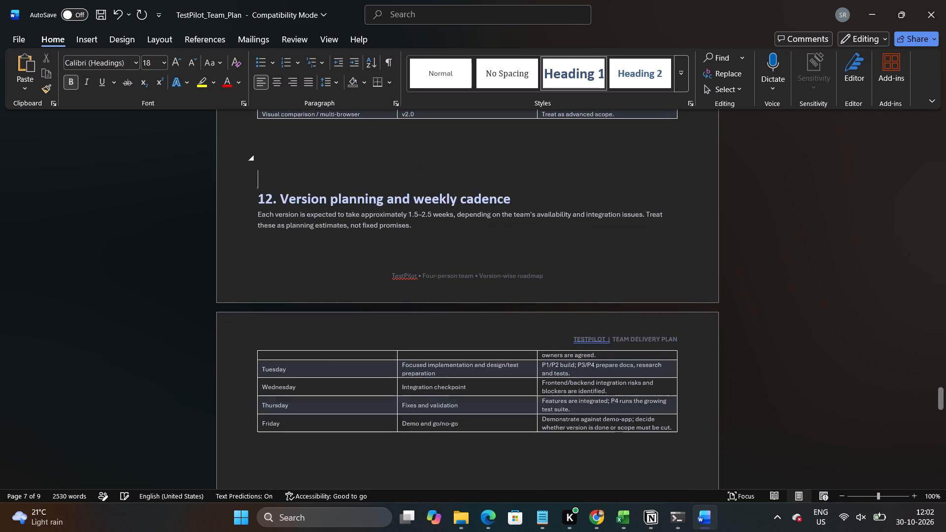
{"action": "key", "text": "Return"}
Enlarge the section 11 MVP technology scope table, mainly in height, so its rows fill the rest of the page.
{"action": "scroll", "coordinate": [367, 129], "scroll_direction": "up", "scroll_amount": 1}
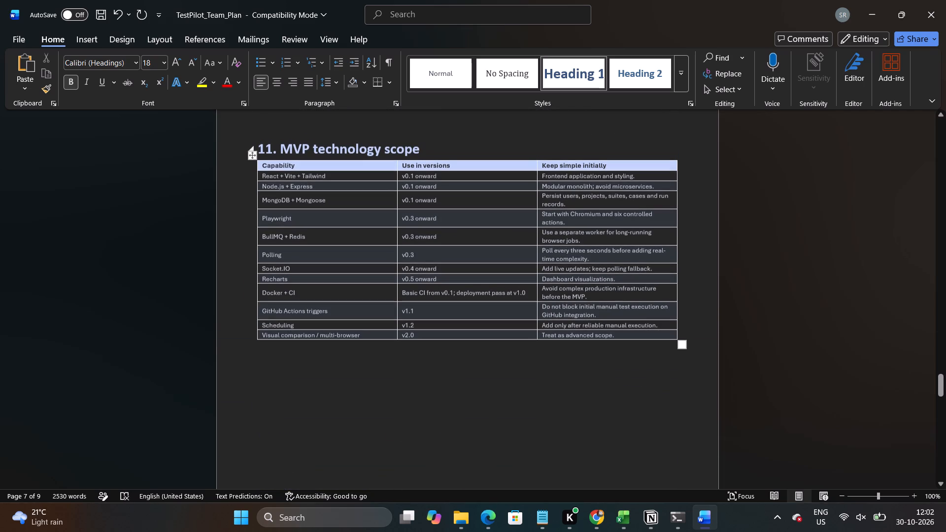
{"action": "left_click_drag", "start_coordinate": [678, 342], "coordinate": [675, 427]}
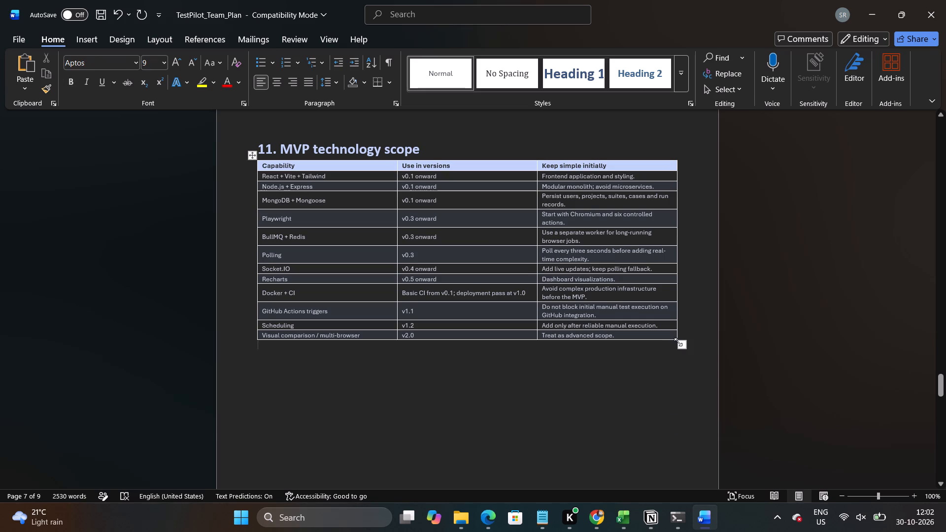
{"action": "left_click_drag", "start_coordinate": [678, 342], "coordinate": [689, 450]}
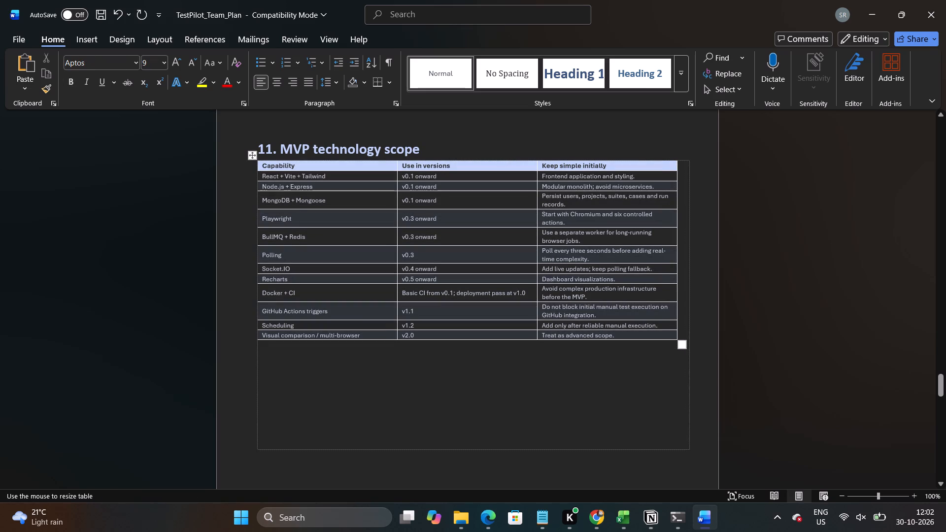
{"action": "left_click_drag", "start_coordinate": [689, 450], "coordinate": [683, 464]}
{"action": "scroll", "coordinate": [609, 399], "scroll_direction": "down", "scroll_amount": 1}
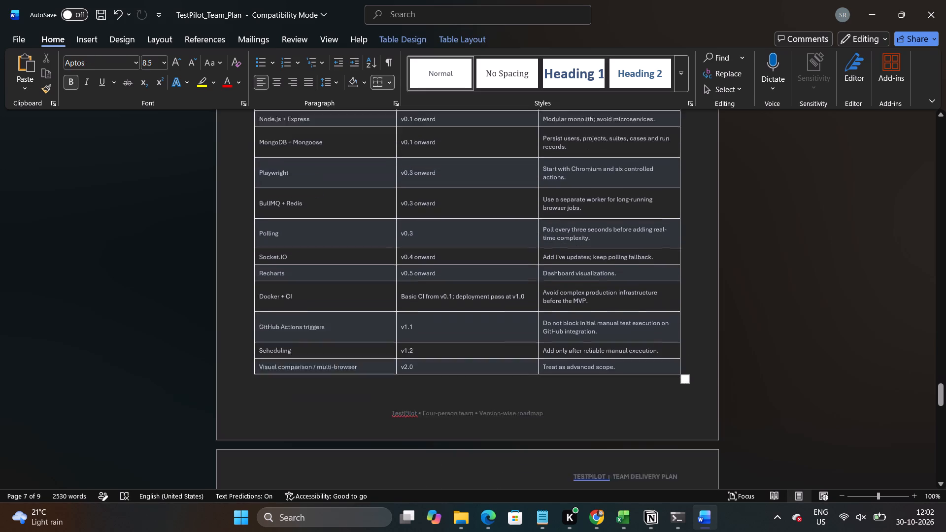
{"action": "scroll", "coordinate": [609, 399], "scroll_direction": "down", "scroll_amount": 1}
{"action": "scroll", "coordinate": [583, 291], "scroll_direction": "up", "scroll_amount": 1}
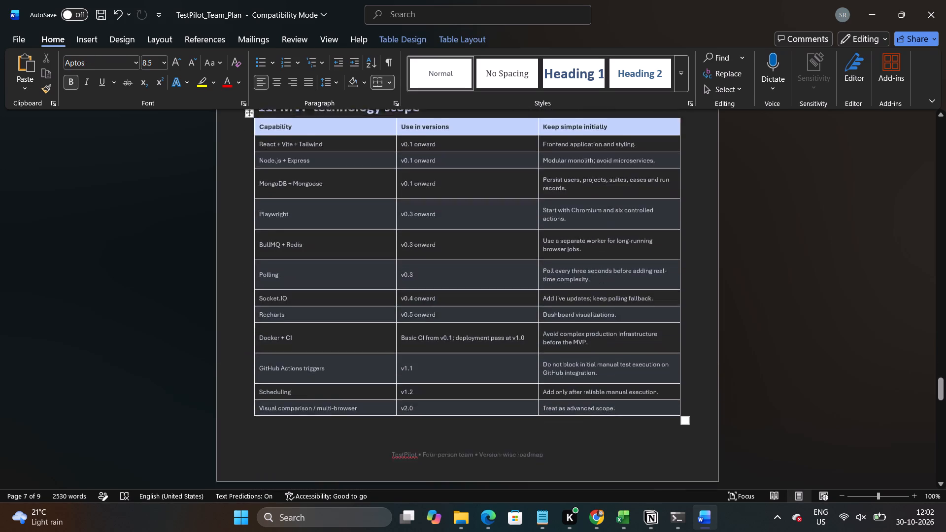
{"action": "scroll", "coordinate": [583, 291], "scroll_direction": "up", "scroll_amount": 1}
Remove the blank lines above the "12. Version planning and weekly cadence" heading so it starts at the top of its page.
{"action": "scroll", "coordinate": [583, 291], "scroll_direction": "down", "scroll_amount": 2}
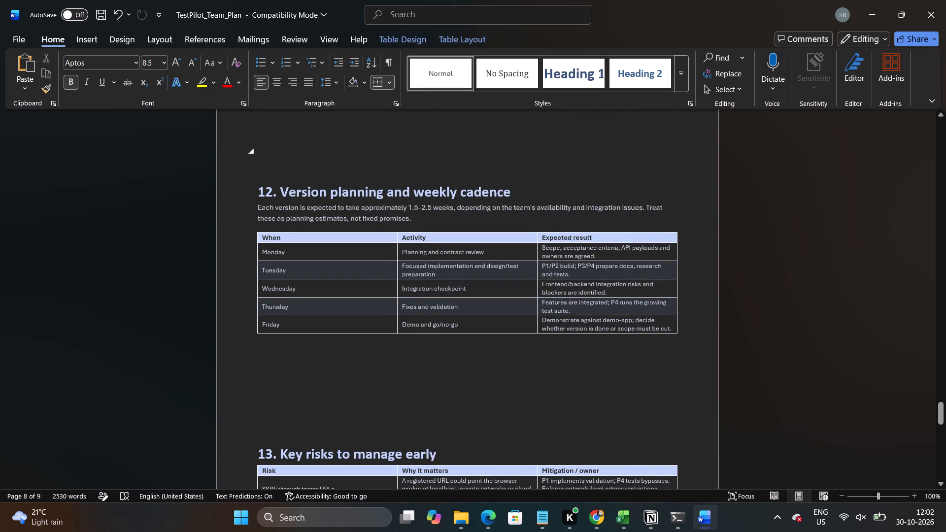
{"action": "left_click", "coordinate": [278, 148]}
{"action": "key", "text": "BackSpace"}
{"action": "scroll", "coordinate": [310, 234], "scroll_direction": "up", "scroll_amount": 1}
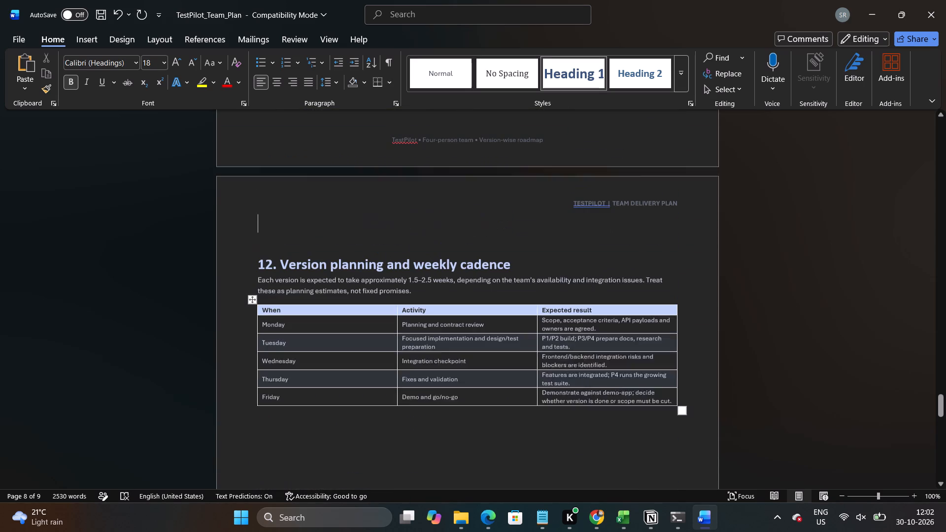
{"action": "scroll", "coordinate": [310, 234], "scroll_direction": "up", "scroll_amount": 1}
{"action": "left_click", "coordinate": [277, 256]}
{"action": "key", "text": "BackSpace"}
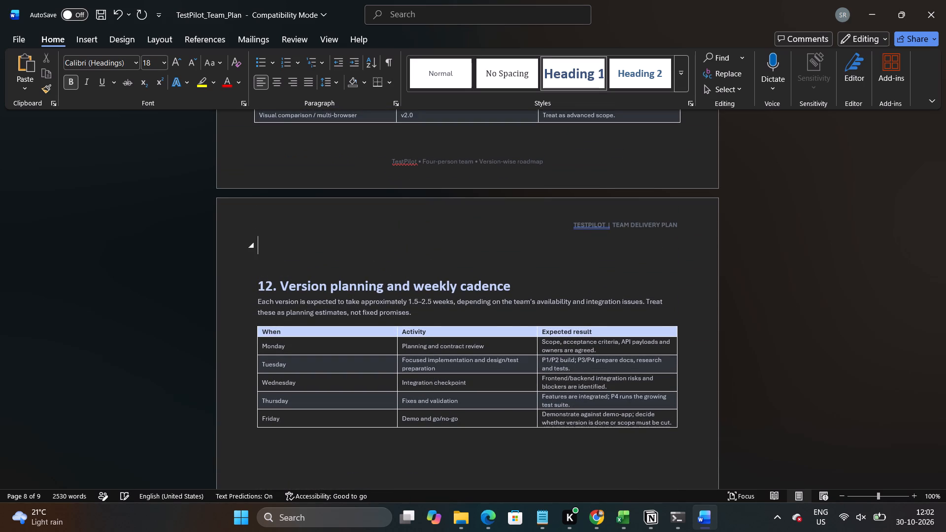
{"action": "left_click", "coordinate": [258, 286]}
{"action": "key", "text": "BackSpace"}
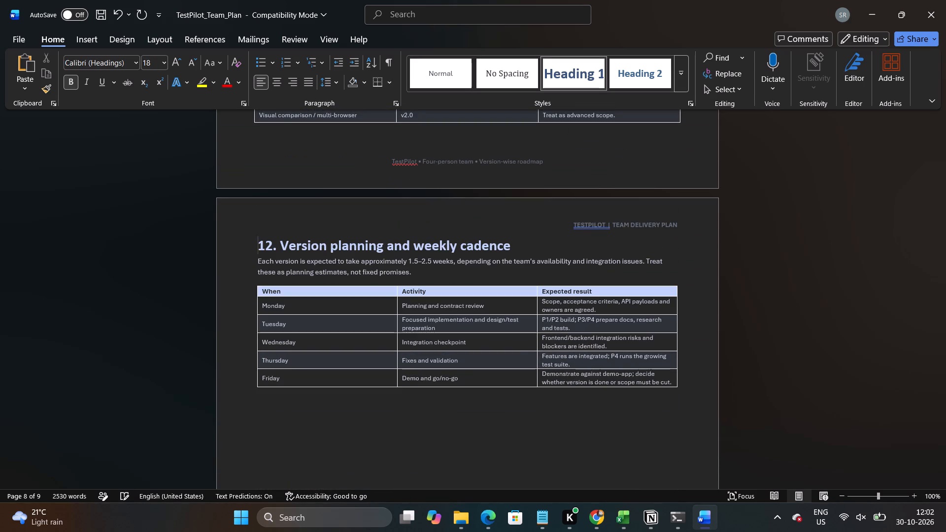
Enlarge the section 12 weekly cadence table downward to give its rows more height.
{"action": "left_click_drag", "start_coordinate": [678, 389], "coordinate": [677, 415]}
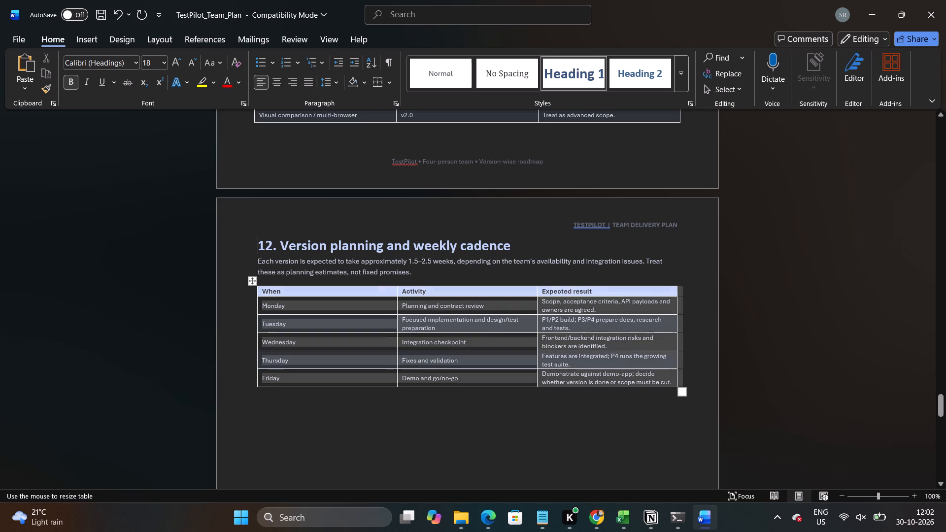
{"action": "left_click_drag", "start_coordinate": [677, 415], "coordinate": [683, 480]}
Remove the blank lines above the "13. Key risks to manage early" heading to bring it closer to the weekly cadence table.
{"action": "scroll", "coordinate": [631, 369], "scroll_direction": "down", "scroll_amount": 1}
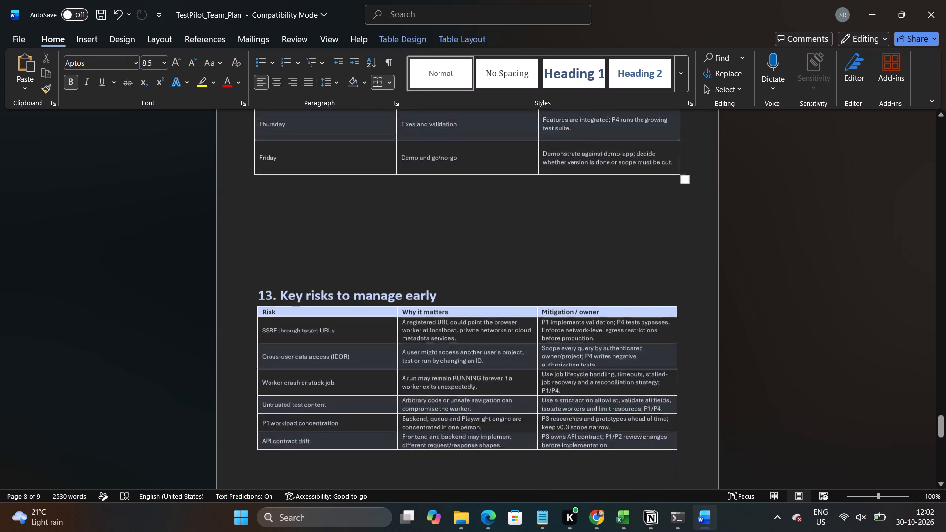
{"action": "scroll", "coordinate": [631, 369], "scroll_direction": "down", "scroll_amount": 1}
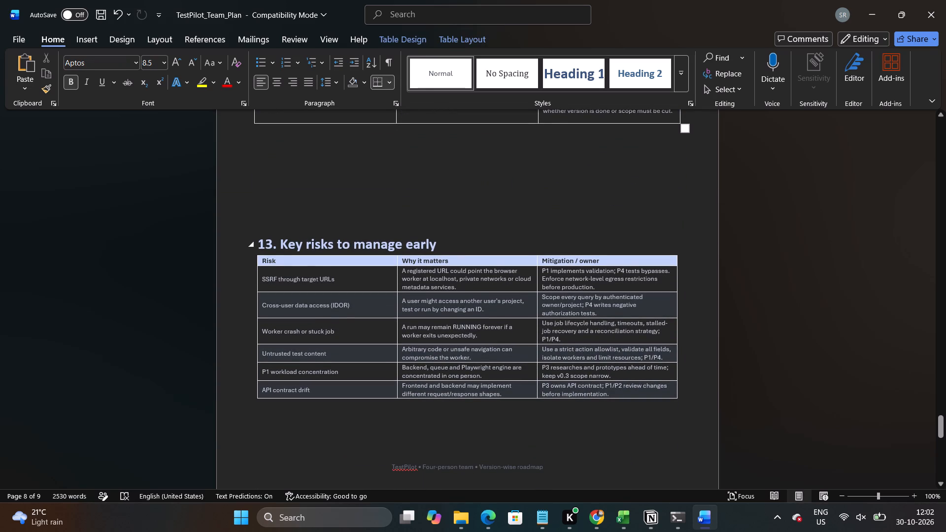
{"action": "left_click", "coordinate": [265, 214]}
{"action": "key", "text": "BackSpace"}
{"action": "key", "text": "BackSpace"}
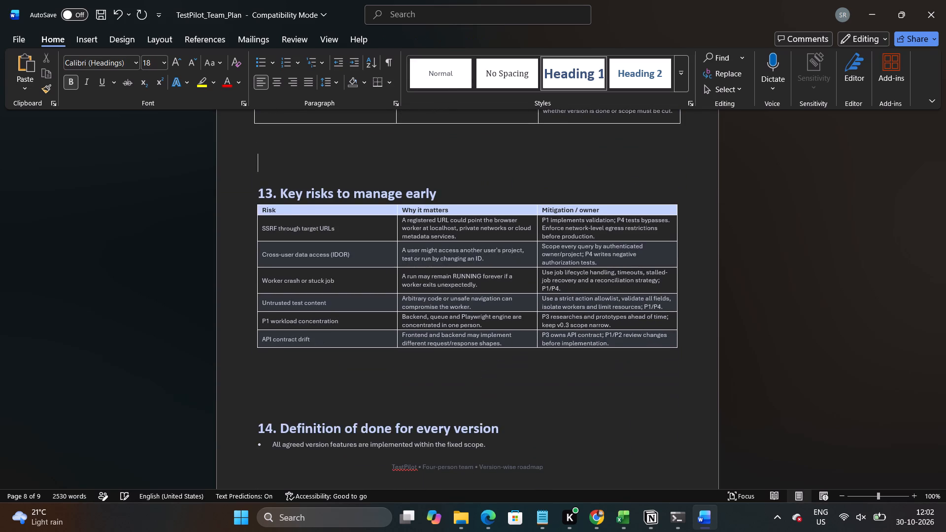
{"action": "key", "text": "BackSpace"}
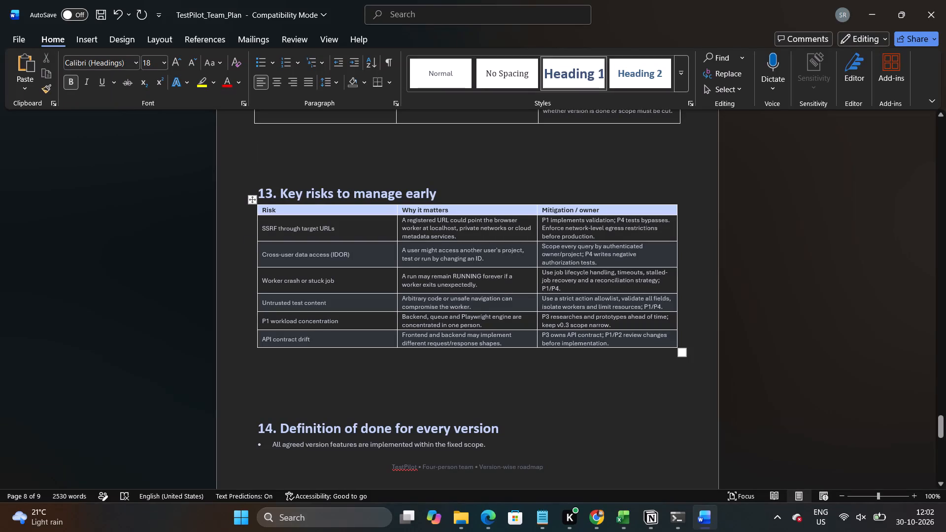
{"action": "left_click", "coordinate": [258, 192]}
{"action": "key", "text": "BackSpace"}
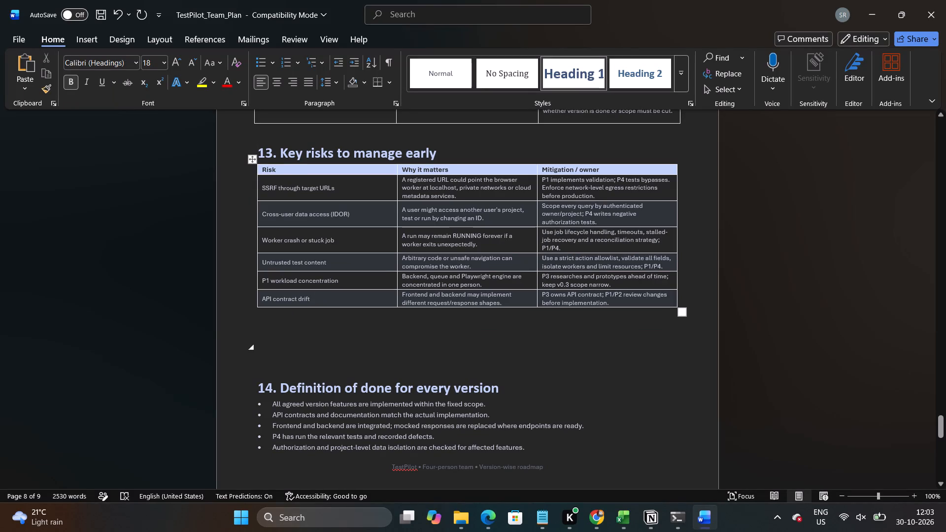
Enlarge the section 13 key risks table downward to give its rows more height.
{"action": "left_click_drag", "start_coordinate": [682, 310], "coordinate": [686, 364]}
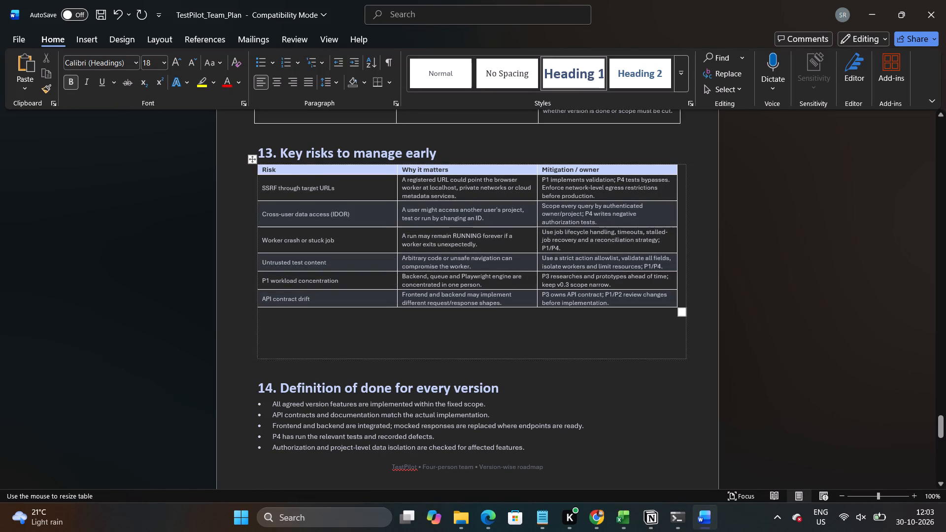
{"action": "left_click_drag", "start_coordinate": [686, 364], "coordinate": [687, 368]}
Try to remove the blank lines above the "14. Definition of done for every version" heading to move it up its page.
{"action": "scroll", "coordinate": [630, 395], "scroll_direction": "down", "scroll_amount": 4}
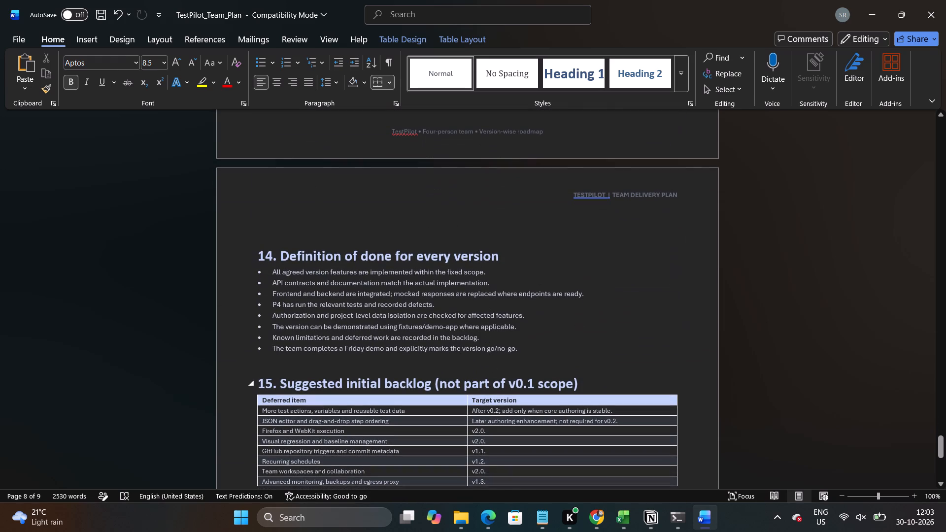
{"action": "left_click", "coordinate": [256, 251]}
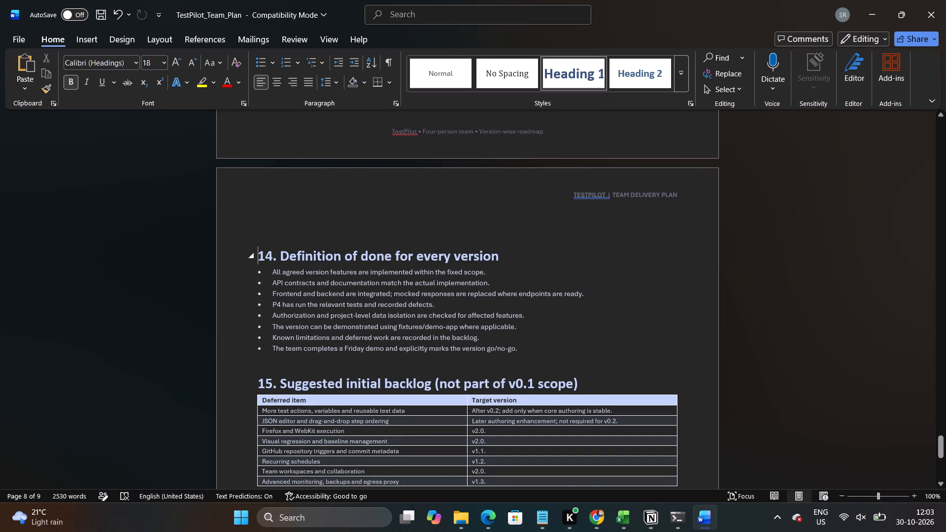
{"action": "key", "text": "BackSpace"}
{"action": "key", "text": "Return"}
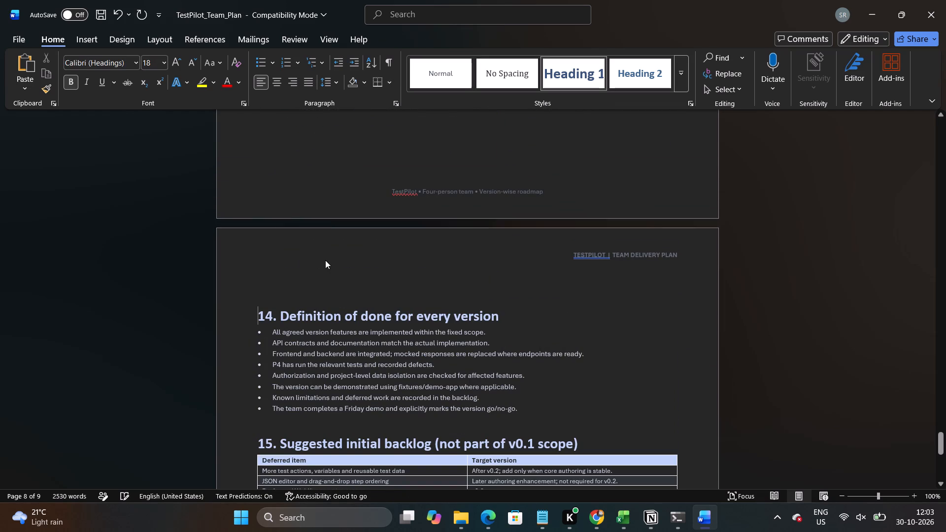
{"action": "left_click", "coordinate": [312, 285]}
{"action": "key", "text": "BackSpace"}
{"action": "key", "text": "BackSpace"}
{"action": "key", "text": "BackSpace"}
Enlarge the section 15 initial backlog table, mainly in height, keeping section 16 on the same page.
{"action": "scroll", "coordinate": [328, 298], "scroll_direction": "down", "scroll_amount": 3}
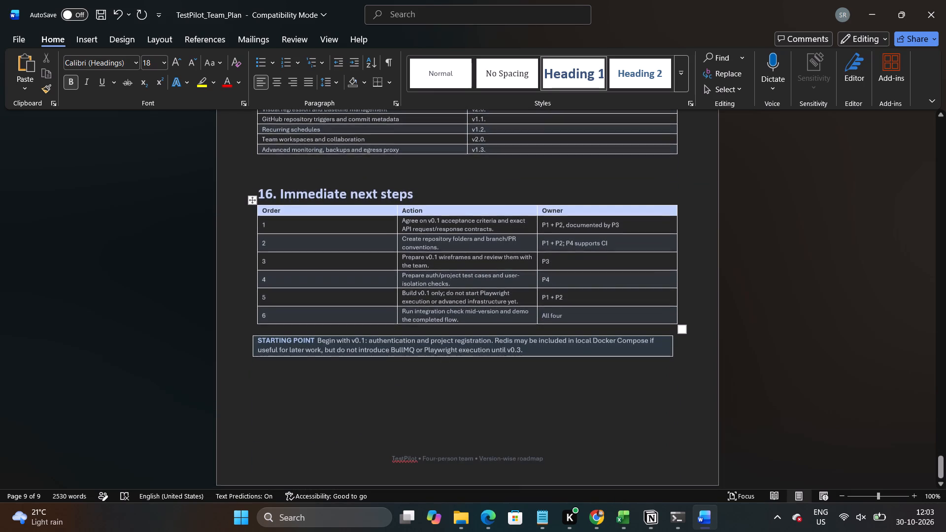
{"action": "scroll", "coordinate": [328, 298], "scroll_direction": "down", "scroll_amount": 2}
{"action": "scroll", "coordinate": [441, 191], "scroll_direction": "up", "scroll_amount": 1}
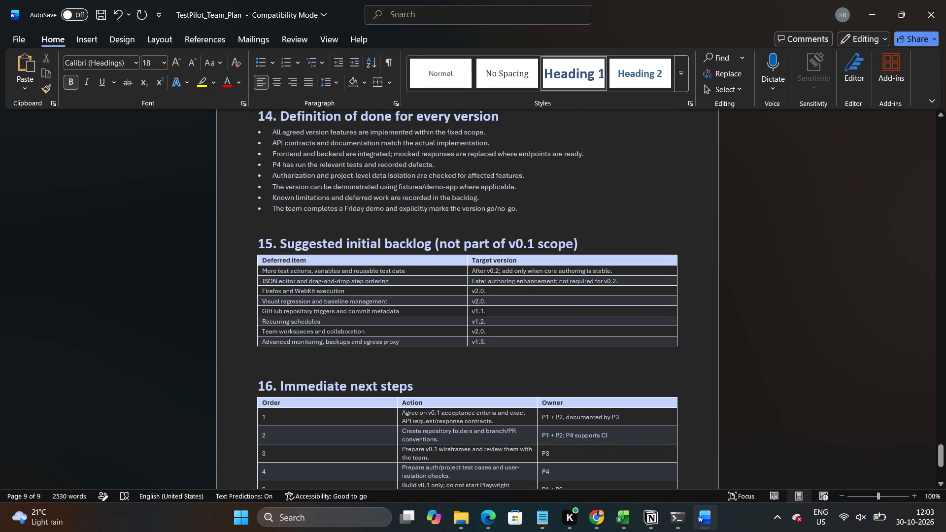
{"action": "left_click", "coordinate": [676, 347]}
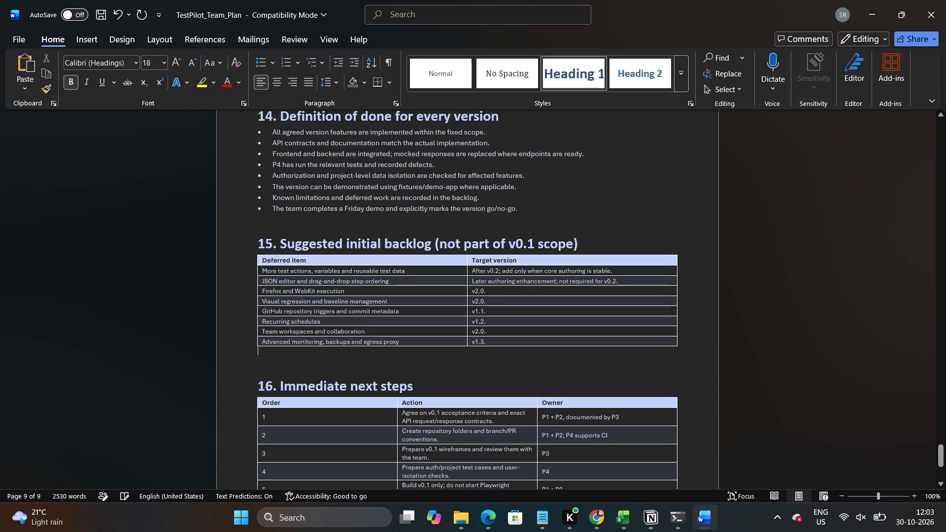
{"action": "left_click_drag", "start_coordinate": [681, 349], "coordinate": [681, 362]}
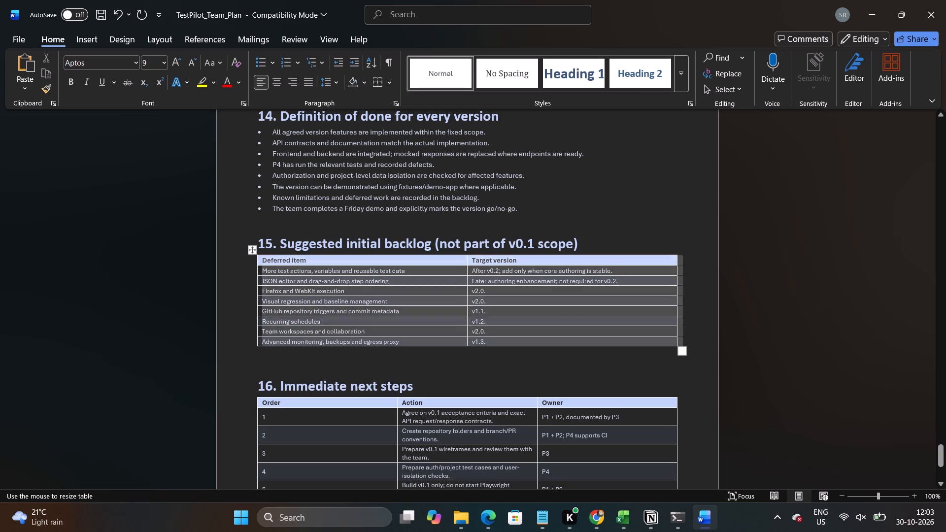
{"action": "left_click_drag", "start_coordinate": [681, 362], "coordinate": [681, 370]}
{"action": "left_click_drag", "start_coordinate": [680, 370], "coordinate": [679, 387]}
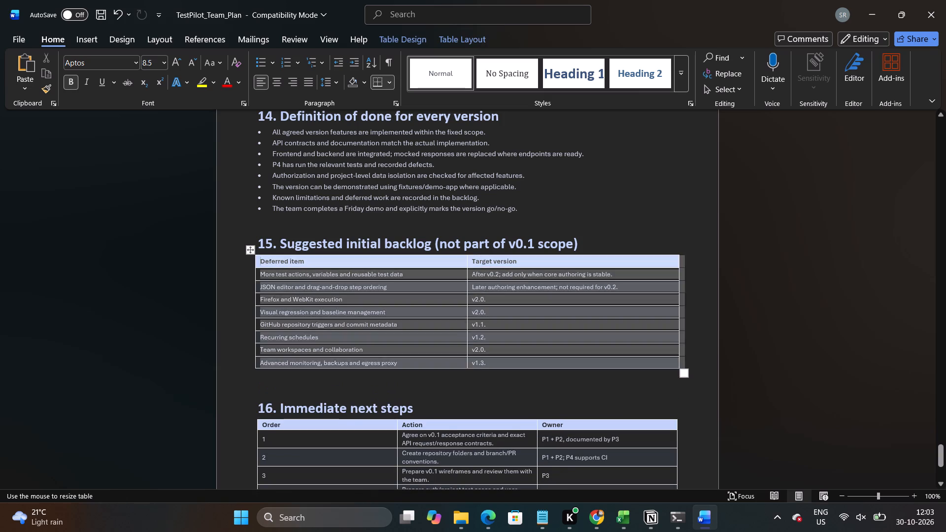
{"action": "left_click_drag", "start_coordinate": [679, 387], "coordinate": [680, 392]}
Review the document from the last page back to the cover, checking table sizes, heading spacing and page breaks.
{"action": "scroll", "coordinate": [680, 392], "scroll_direction": "down", "scroll_amount": 4}
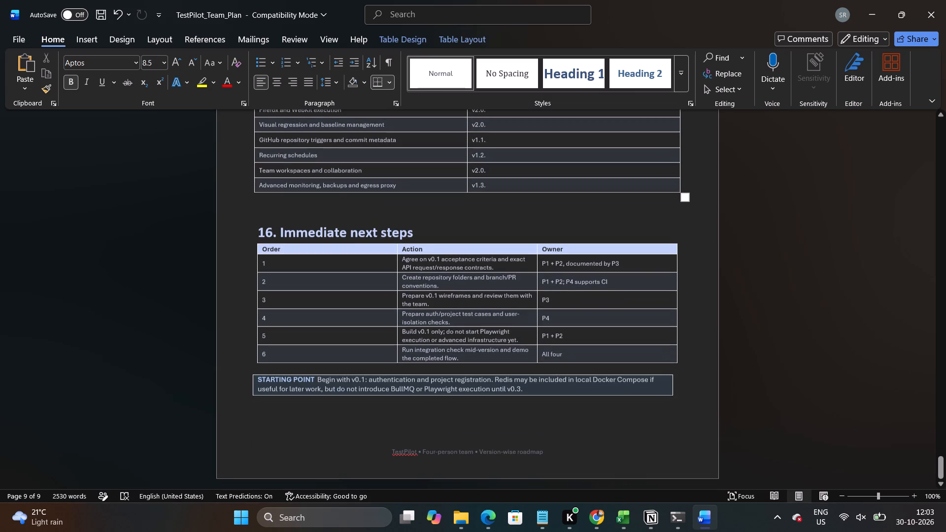
{"action": "scroll", "coordinate": [556, 438], "scroll_direction": "down", "scroll_amount": 2}
{"action": "scroll", "coordinate": [549, 312], "scroll_direction": "up", "scroll_amount": 2}
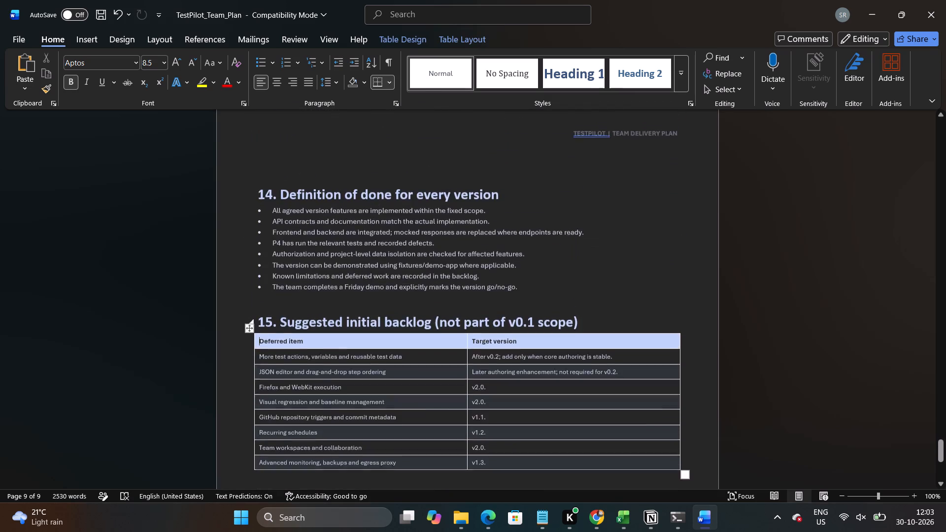
{"action": "scroll", "coordinate": [549, 312], "scroll_direction": "up", "scroll_amount": 1}
{"action": "left_click", "coordinate": [642, 313]}
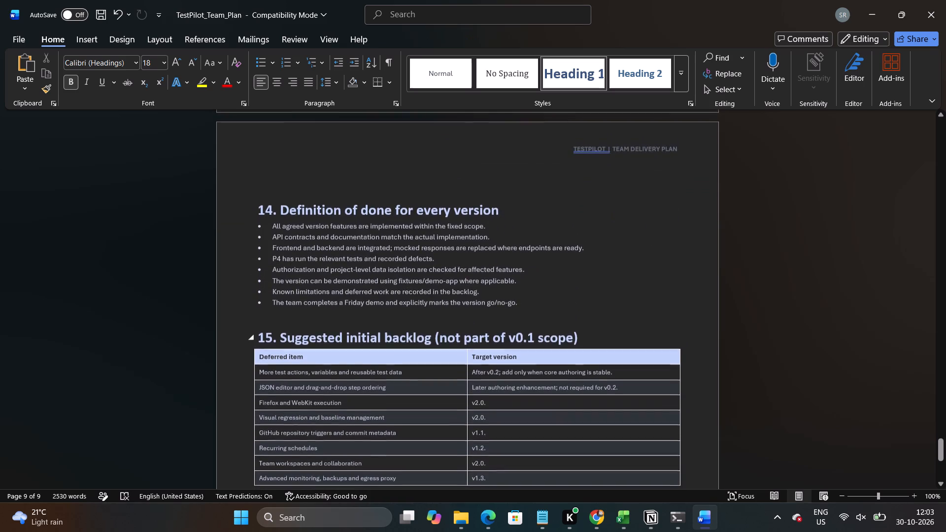
{"action": "scroll", "coordinate": [642, 313], "scroll_direction": "up", "scroll_amount": 2}
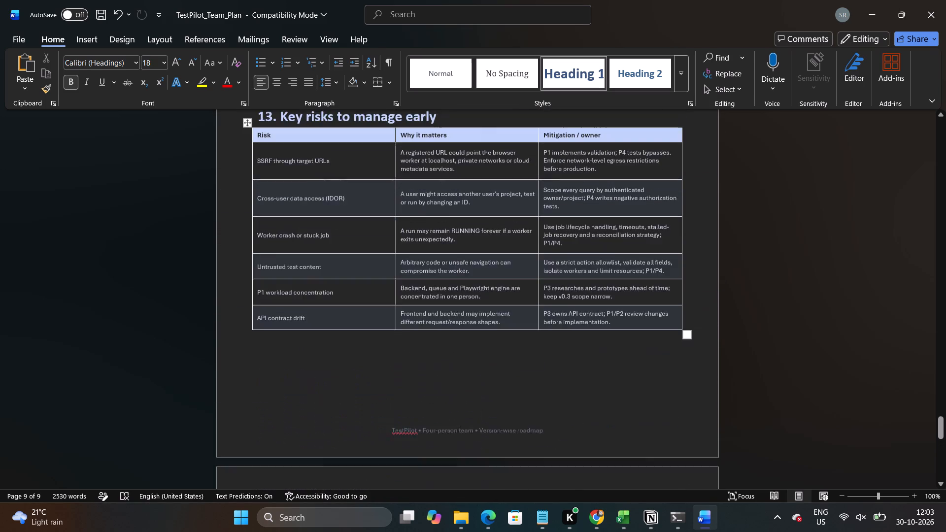
{"action": "scroll", "coordinate": [642, 313], "scroll_direction": "up", "scroll_amount": 3}
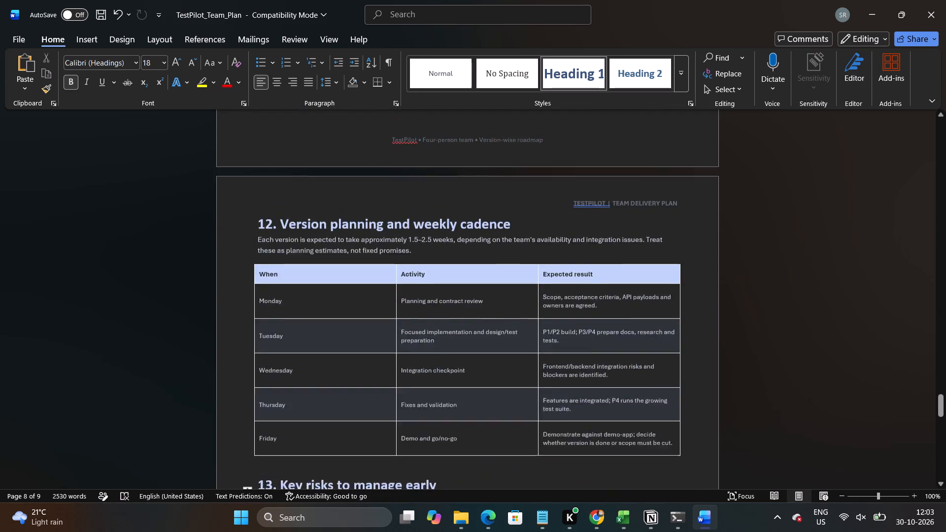
{"action": "scroll", "coordinate": [642, 313], "scroll_direction": "up", "scroll_amount": 4}
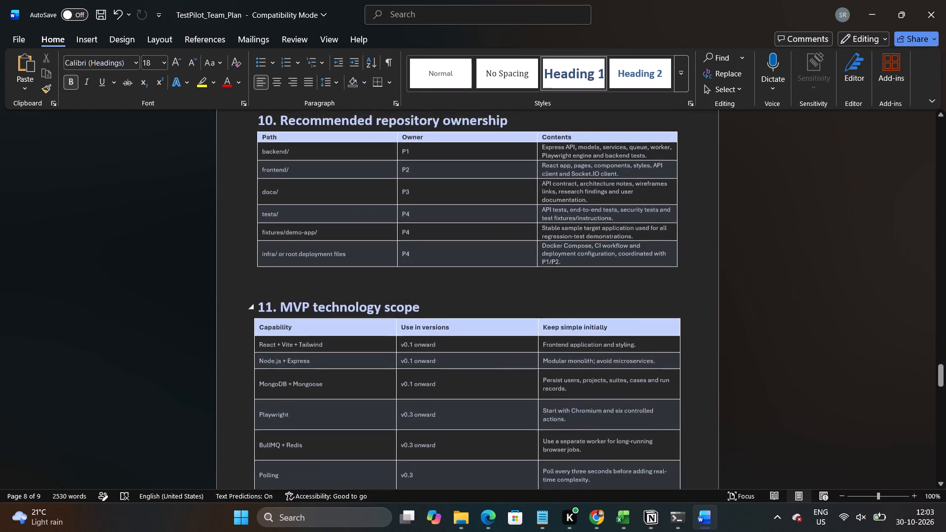
{"action": "scroll", "coordinate": [642, 313], "scroll_direction": "up", "scroll_amount": 5}
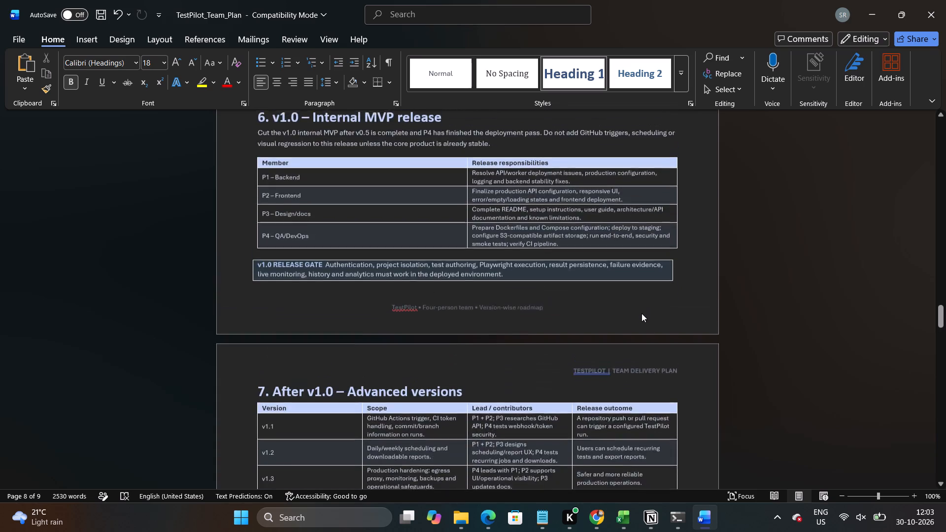
{"action": "scroll", "coordinate": [642, 313], "scroll_direction": "up", "scroll_amount": 6}
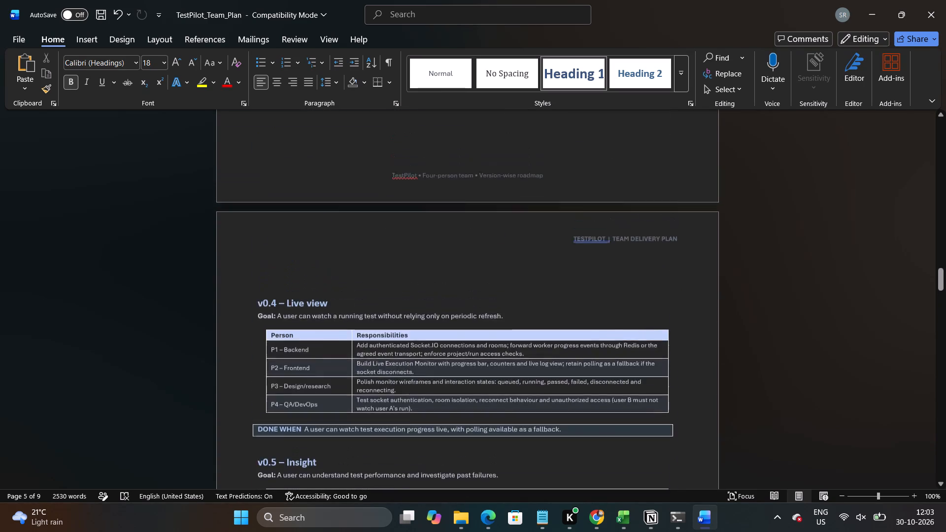
{"action": "scroll", "coordinate": [642, 313], "scroll_direction": "up", "scroll_amount": 5}
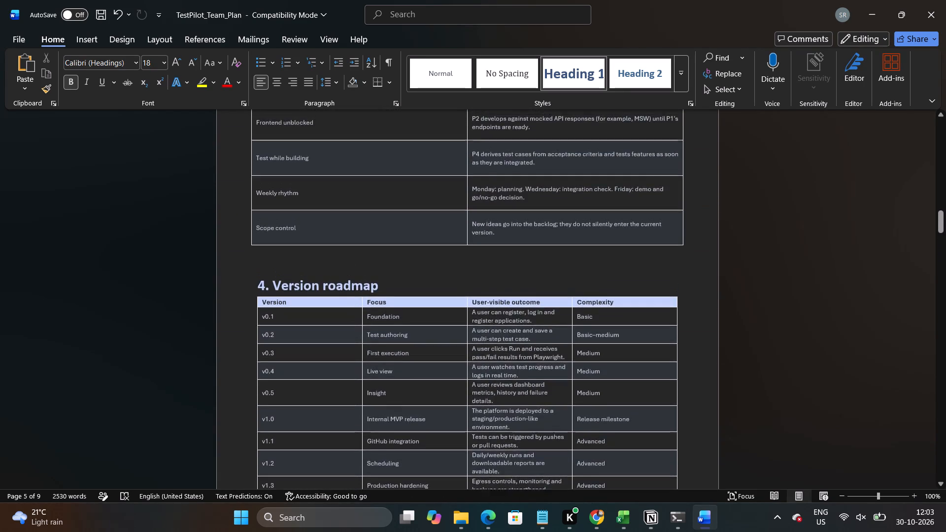
{"action": "scroll", "coordinate": [642, 313], "scroll_direction": "up", "scroll_amount": 7}
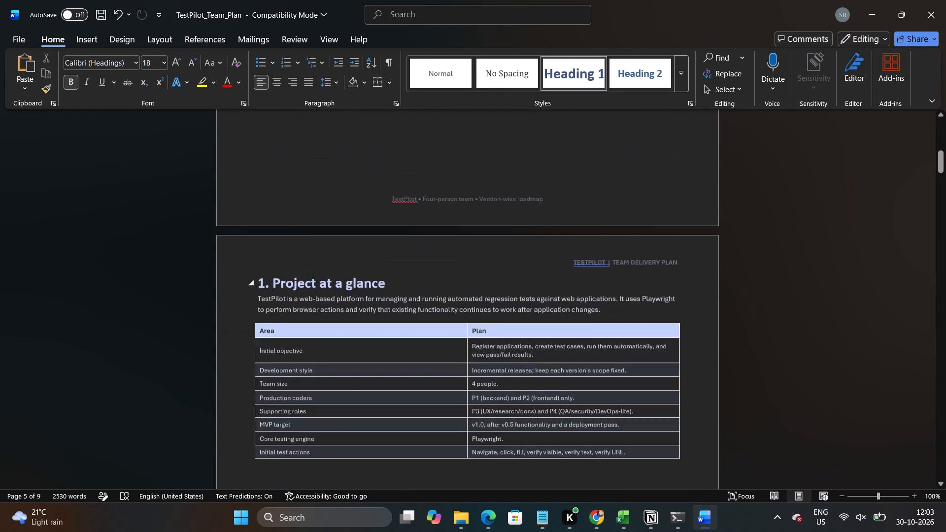
{"action": "scroll", "coordinate": [642, 313], "scroll_direction": "up", "scroll_amount": 6}
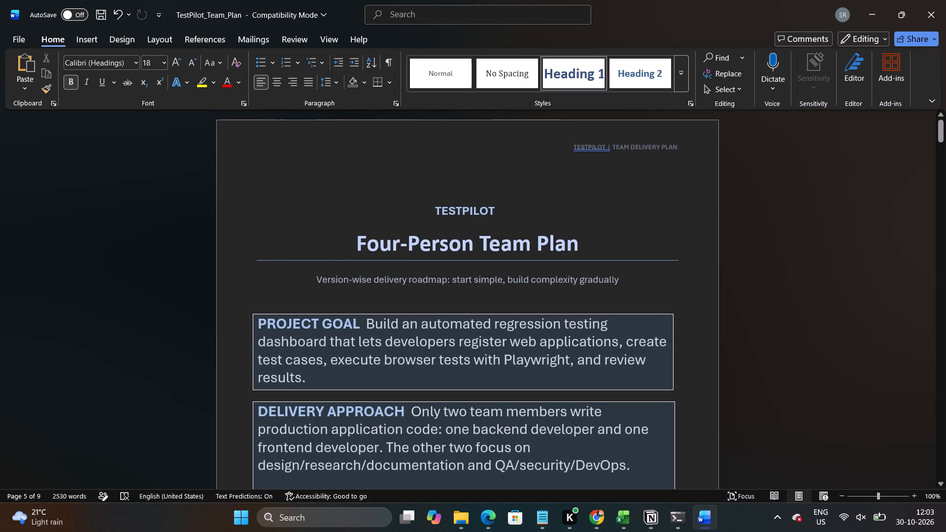
Replace the cover title "Four-Person Team Plan" with "TEAM PLAN".
{"action": "left_click_drag", "start_coordinate": [357, 250], "coordinate": [582, 232]}
{"action": "type", "text": "TEAM PLAN"}
{"action": "left_click", "coordinate": [686, 255]}
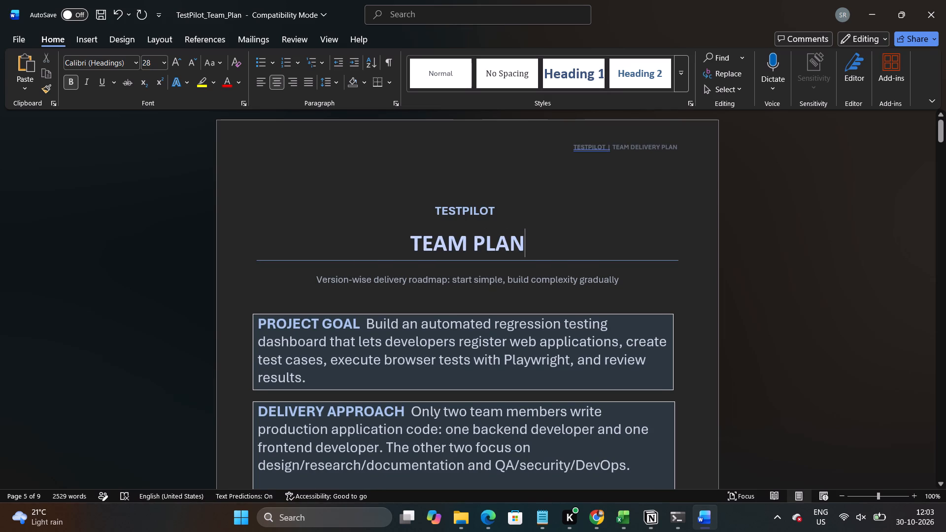
{"action": "left_click", "coordinate": [683, 323]}
Save a copy of the document as a PDF named TestPilot_Team_Plan in the Desktop folder.
{"action": "scroll", "coordinate": [683, 323], "scroll_direction": "down", "scroll_amount": 3}
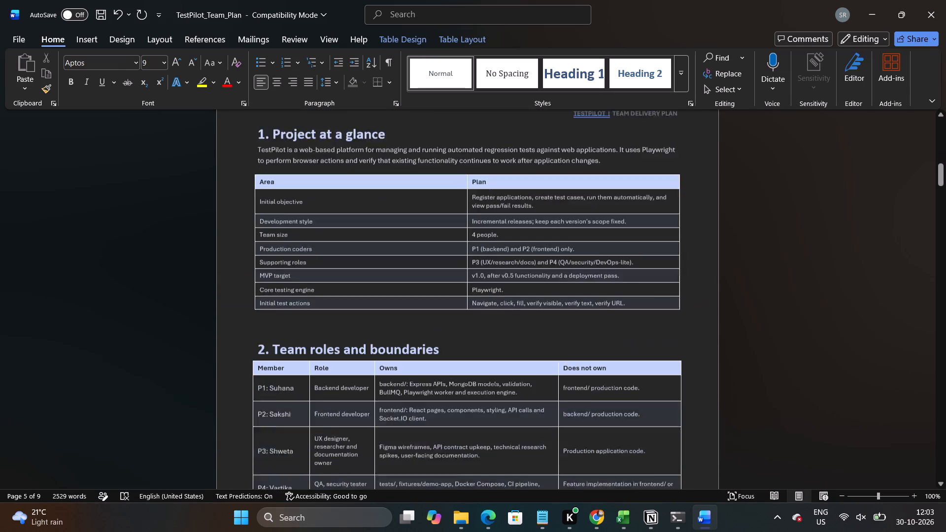
{"action": "scroll", "coordinate": [683, 323], "scroll_direction": "down", "scroll_amount": 14}
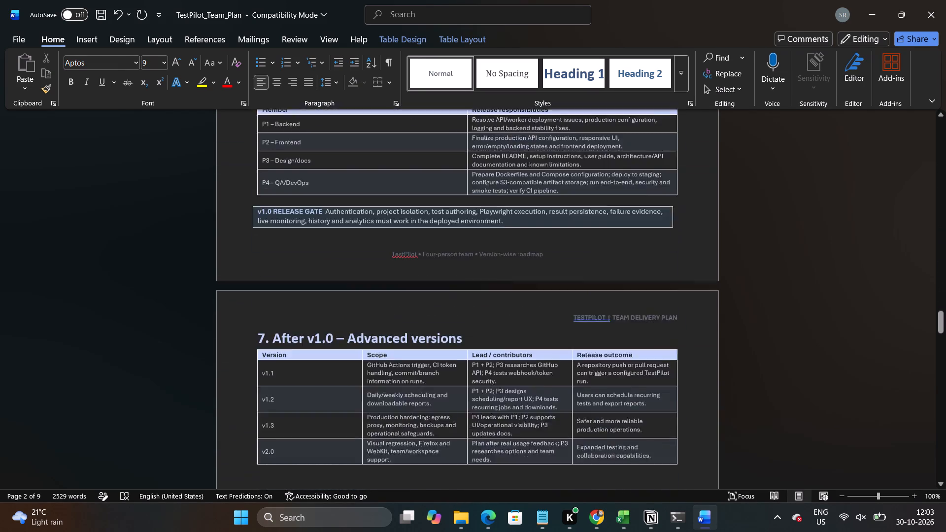
{"action": "scroll", "coordinate": [683, 323], "scroll_direction": "down", "scroll_amount": 3}
{"action": "left_click", "coordinate": [23, 36]}
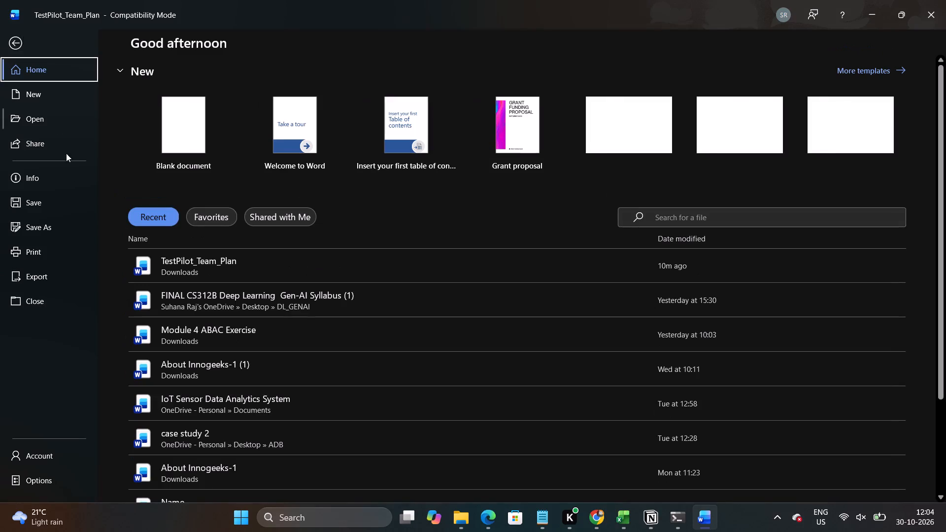
{"action": "left_click", "coordinate": [35, 227]}
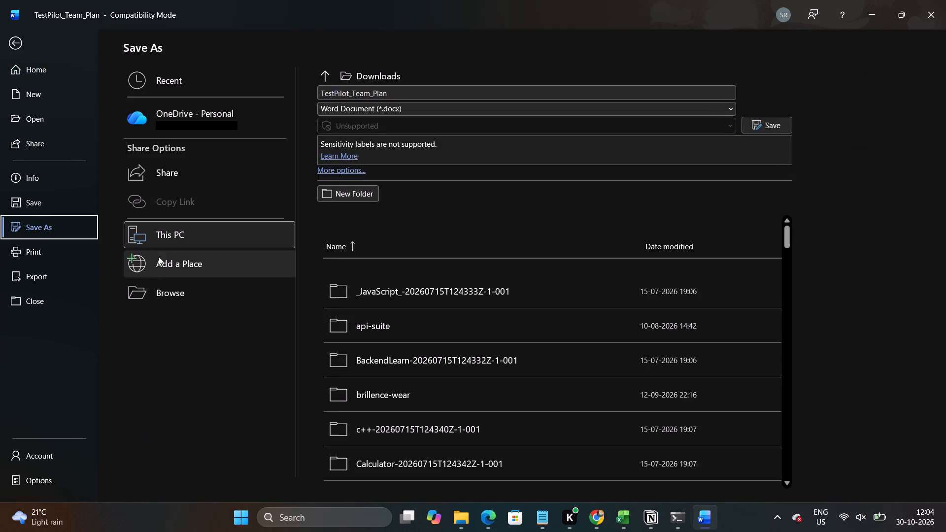
{"action": "left_click", "coordinate": [163, 296]}
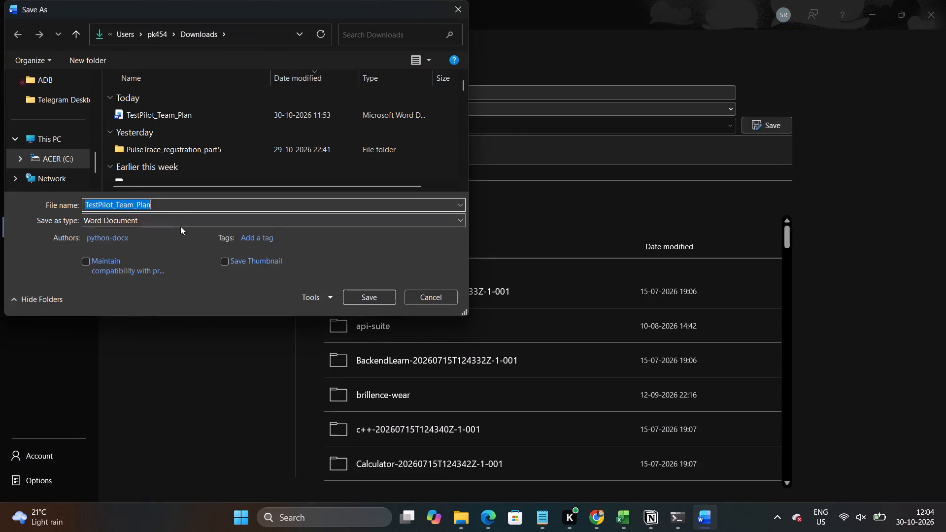
{"action": "left_click", "coordinate": [179, 218]}
{"action": "left_click", "coordinate": [89, 290]}
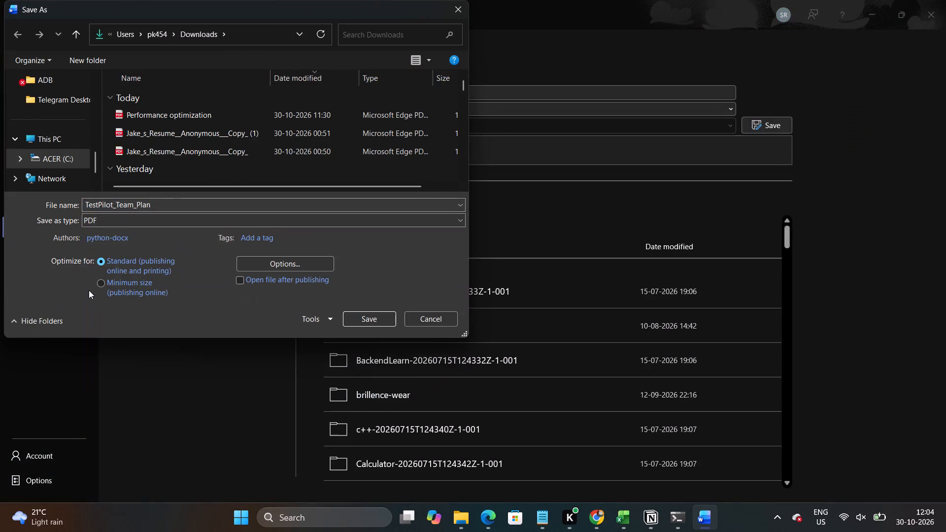
{"action": "scroll", "coordinate": [50, 160], "scroll_direction": "down", "scroll_amount": 1}
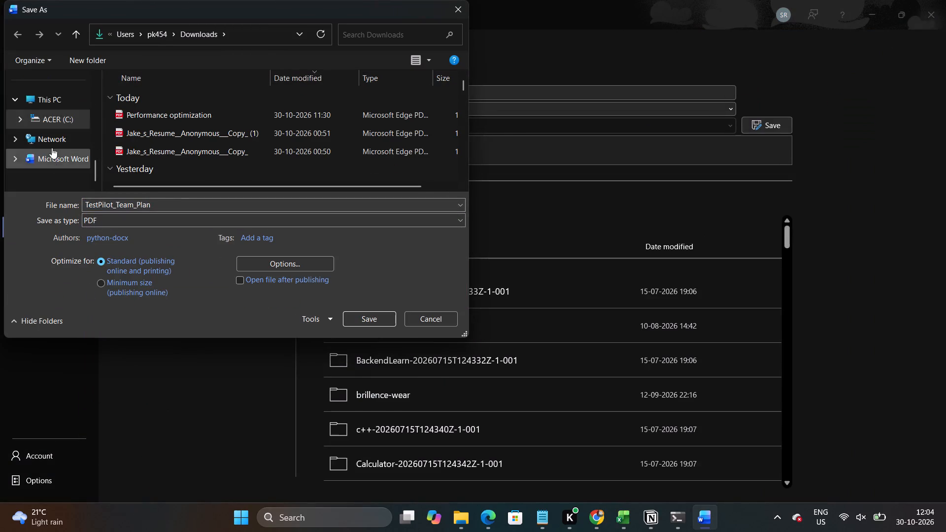
{"action": "scroll", "coordinate": [53, 142], "scroll_direction": "up", "scroll_amount": 1}
{"action": "left_click", "coordinate": [51, 158]}
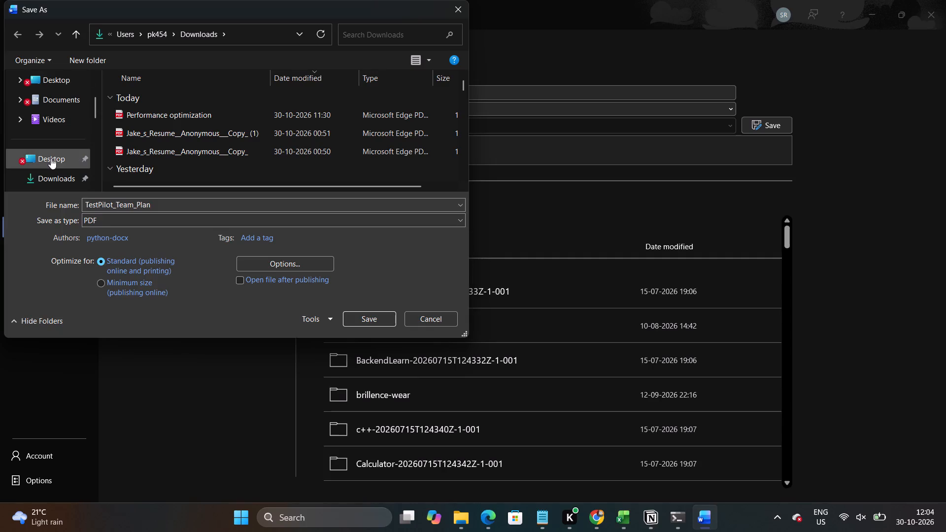
{"action": "left_click", "coordinate": [364, 321]}
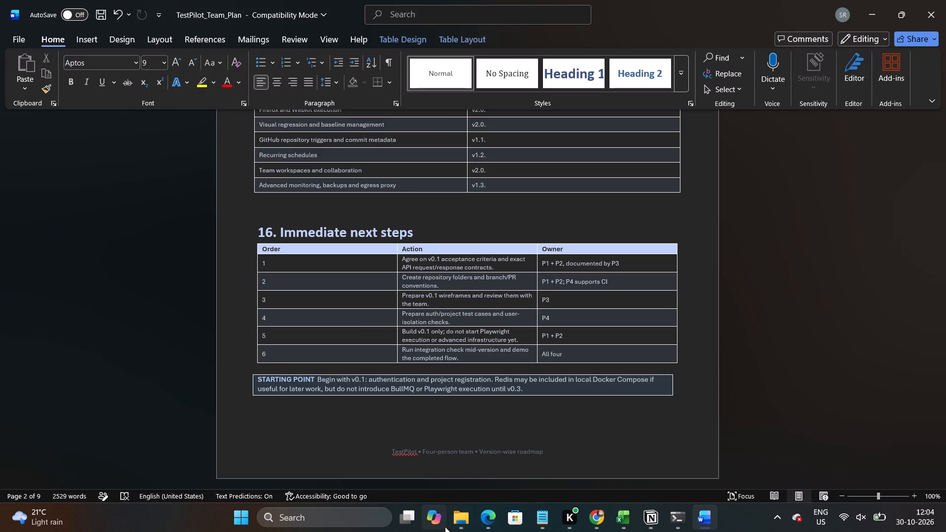
Switch to File Explorer and open the exported TestPilot_Team_Plan PDF from the Desktop folder.
{"action": "left_click", "coordinate": [467, 518]}
{"action": "scroll", "coordinate": [197, 215], "scroll_direction": "up", "scroll_amount": 5}
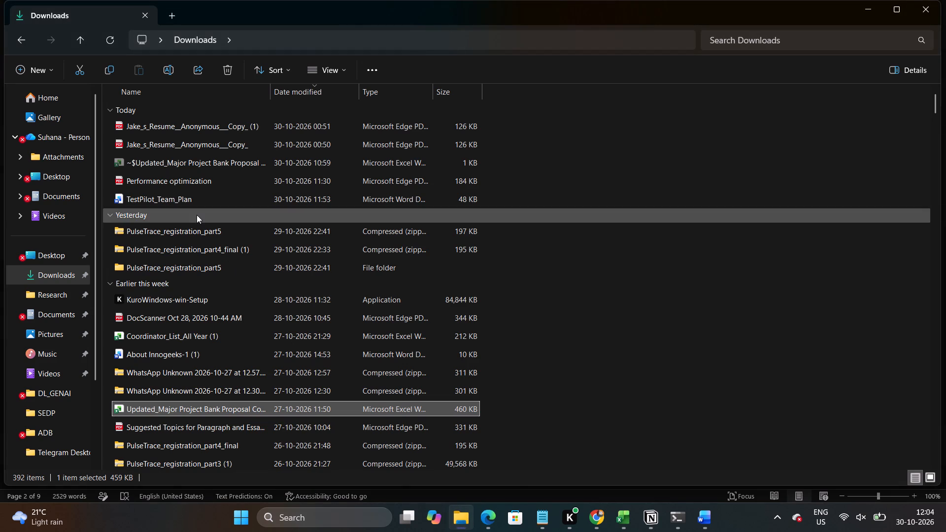
{"action": "left_click", "coordinate": [58, 260]}
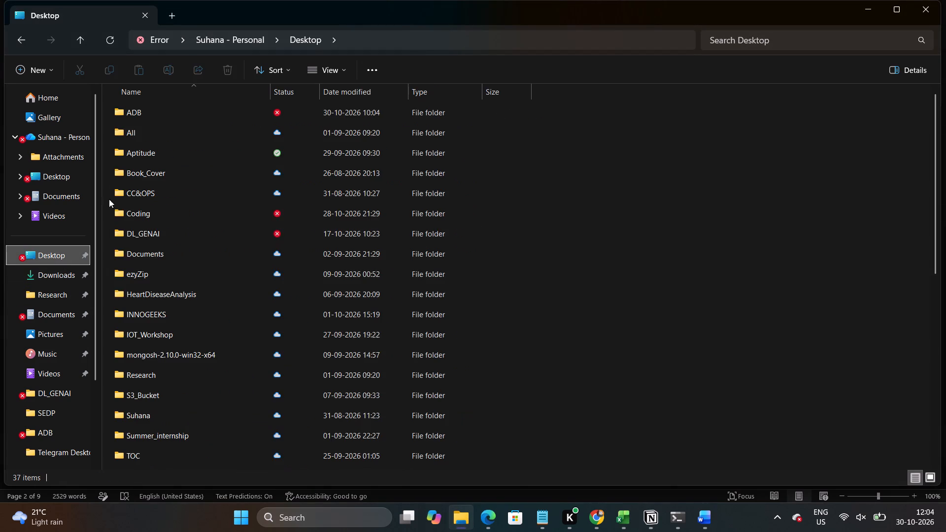
{"action": "scroll", "coordinate": [154, 368], "scroll_direction": "down", "scroll_amount": 5}
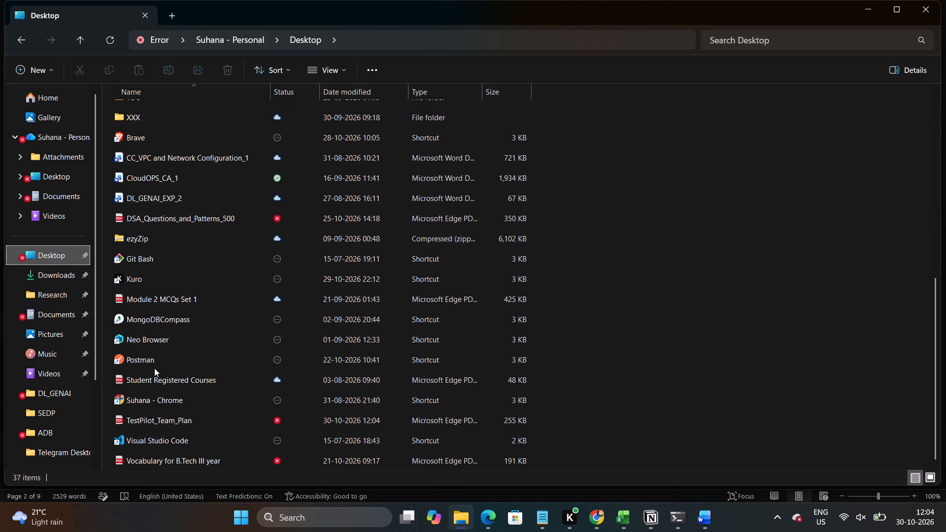
{"action": "scroll", "coordinate": [154, 368], "scroll_direction": "down", "scroll_amount": 2}
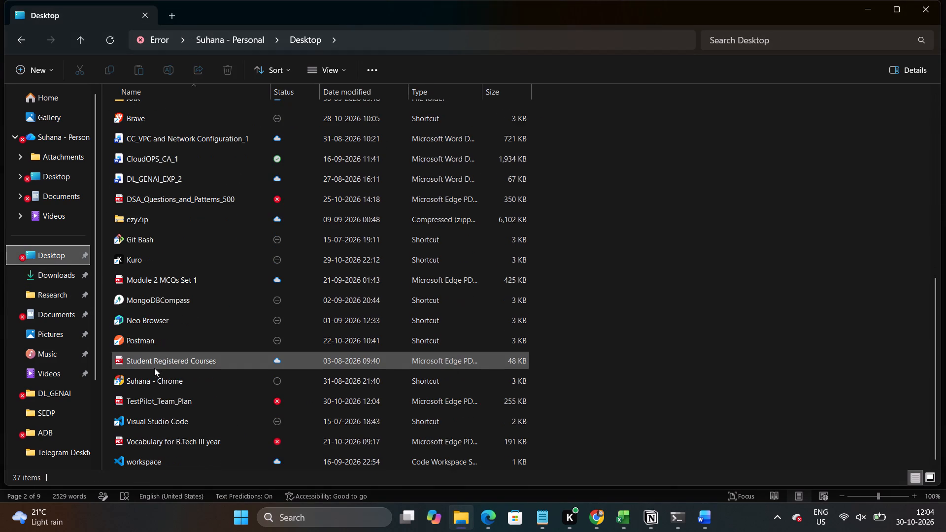
{"action": "double_click", "coordinate": [155, 400]}
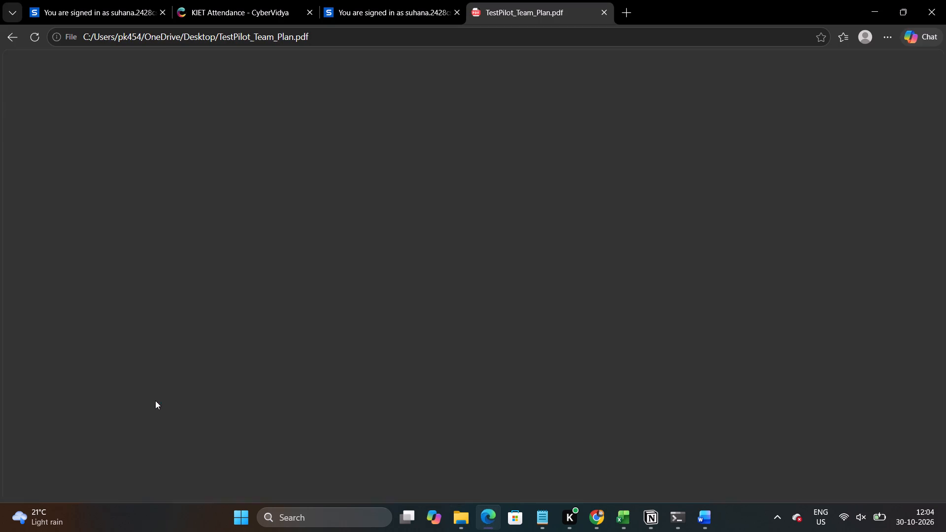
Review the exported PDF's pages and return to the cover, checking the title, tables, heading spacing and page breaks.
{"action": "scroll", "coordinate": [458, 309], "scroll_direction": "down", "scroll_amount": 10}
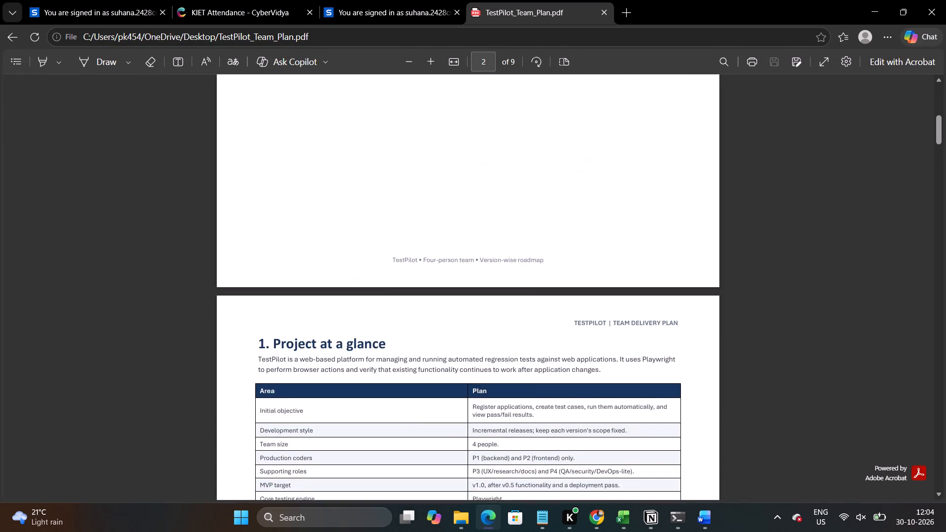
{"action": "scroll", "coordinate": [458, 309], "scroll_direction": "down", "scroll_amount": 16}
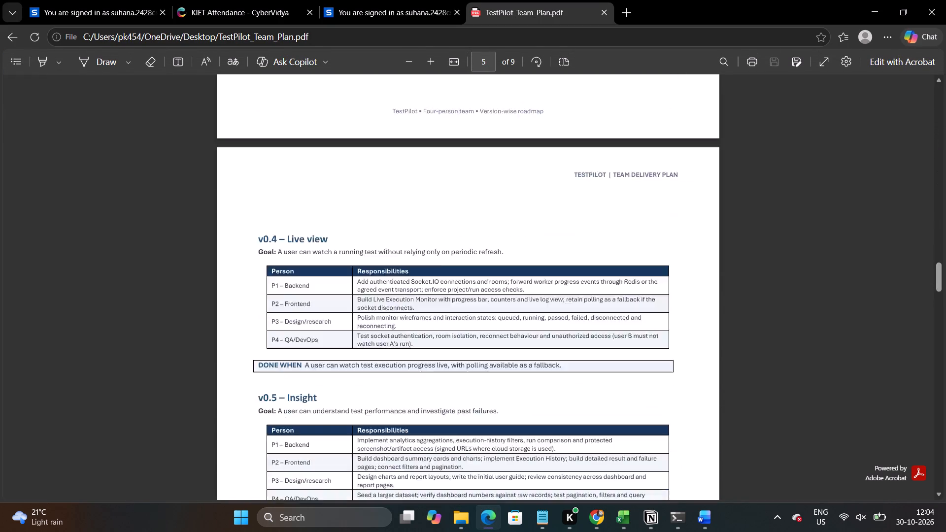
{"action": "scroll", "coordinate": [458, 309], "scroll_direction": "down", "scroll_amount": 10}
{"action": "scroll", "coordinate": [458, 309], "scroll_direction": "up", "scroll_amount": 14}
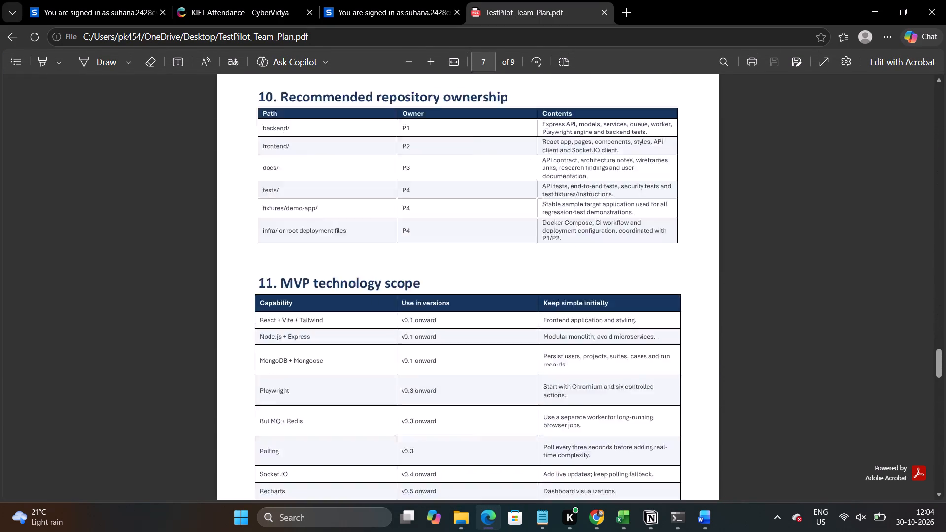
{"action": "scroll", "coordinate": [458, 309], "scroll_direction": "up", "scroll_amount": 13}
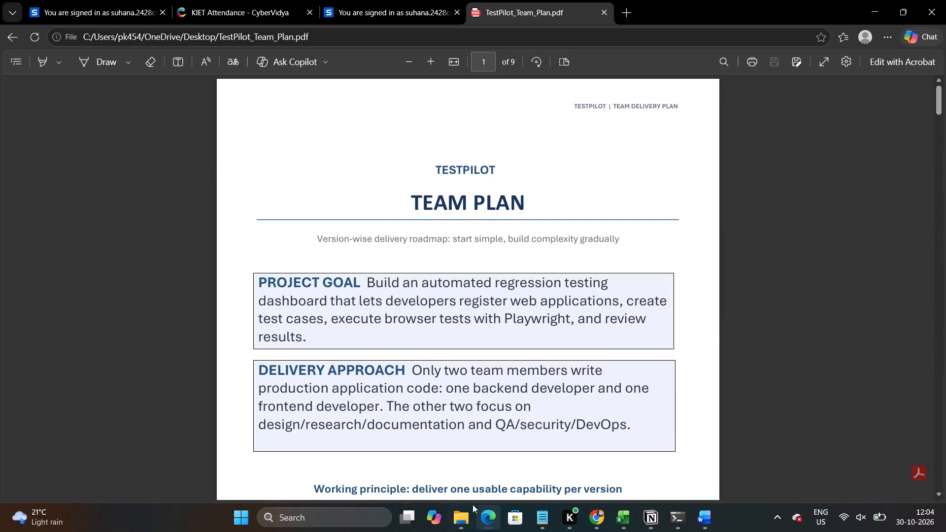
Switch back to the Desktop folder in File Explorer containing the TestPilot_Team_Plan PDF.
{"action": "left_click", "coordinate": [461, 522]}
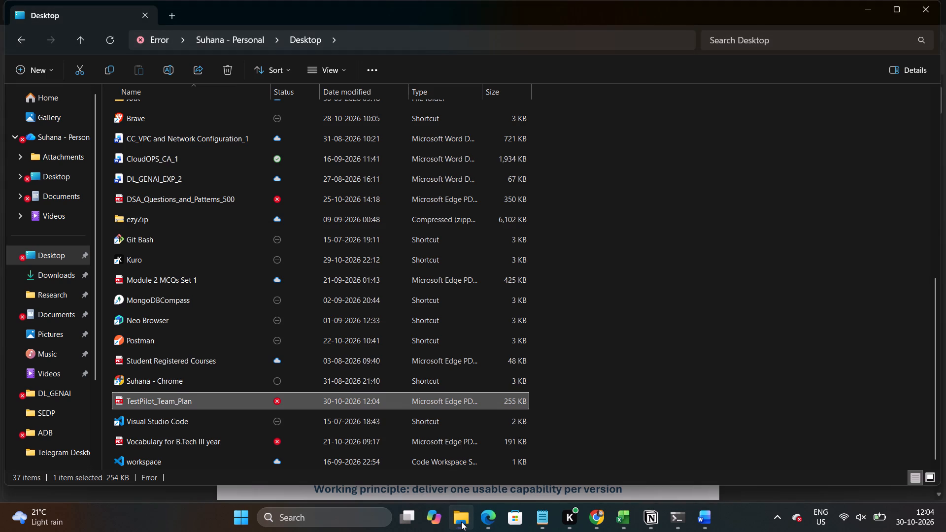
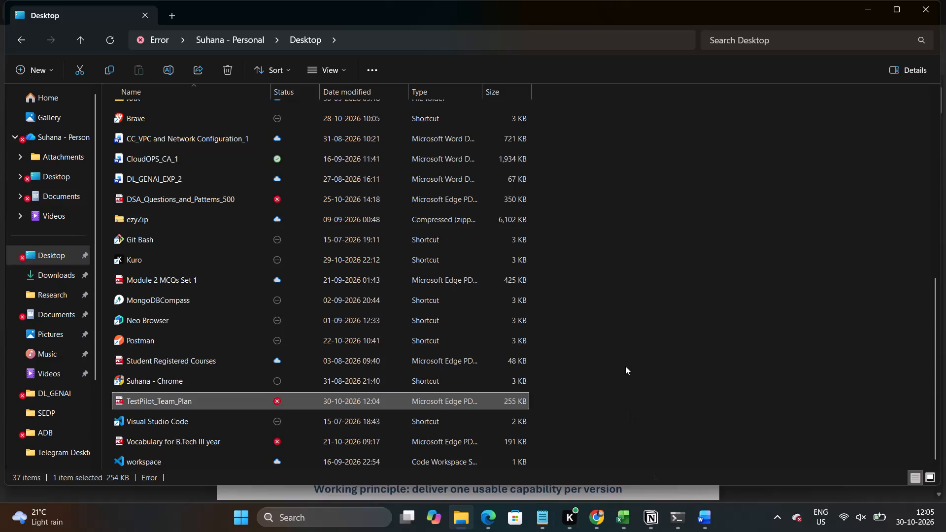
Select the exported TestPilot_Team_Plan PDF in the Desktop folder.
{"action": "left_click", "coordinate": [625, 366]}
{"action": "left_click", "coordinate": [154, 392]}
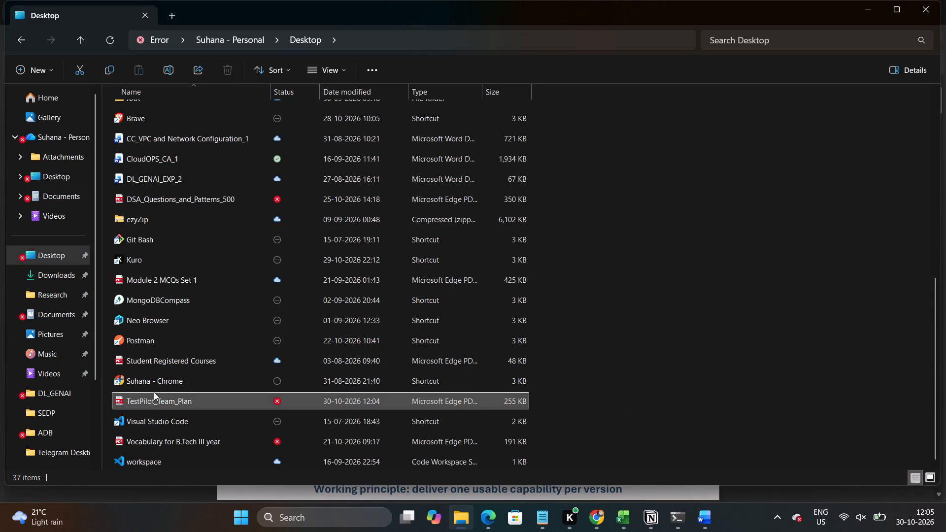
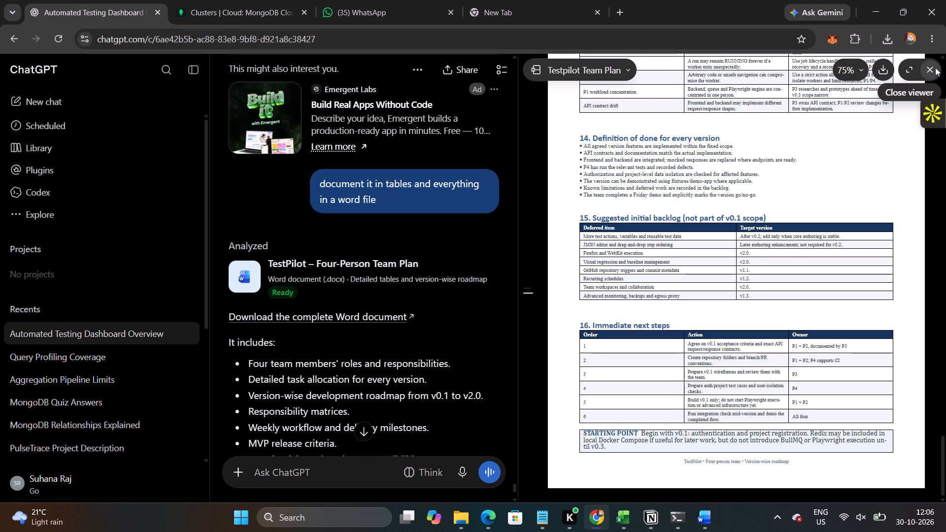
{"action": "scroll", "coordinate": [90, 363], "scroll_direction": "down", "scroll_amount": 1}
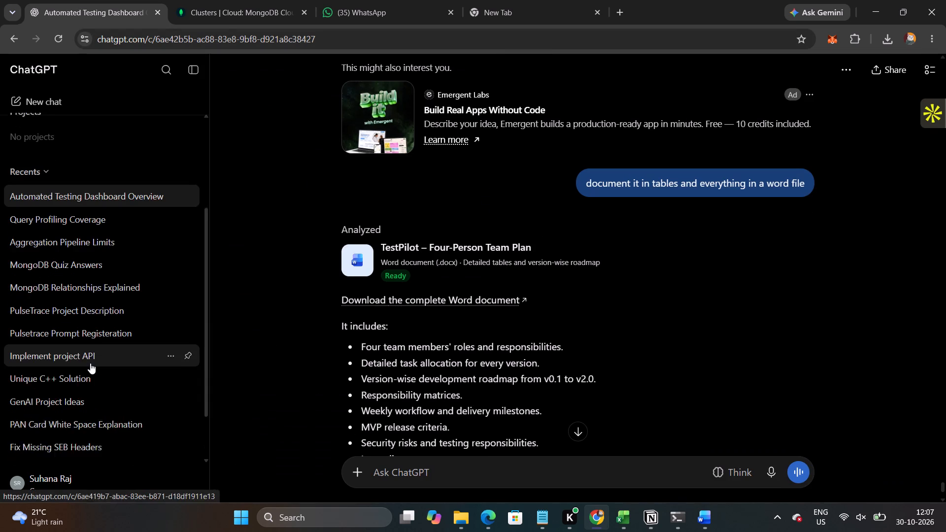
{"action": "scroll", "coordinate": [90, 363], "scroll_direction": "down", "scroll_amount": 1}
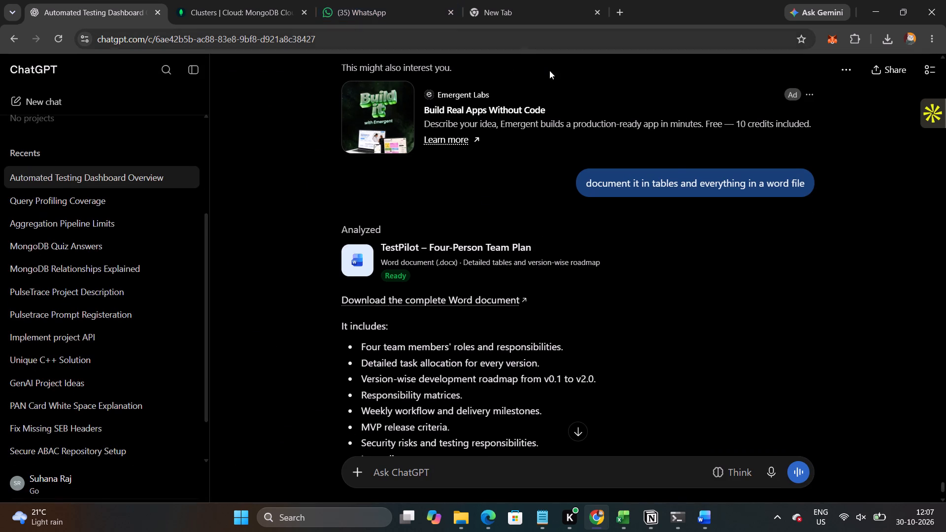